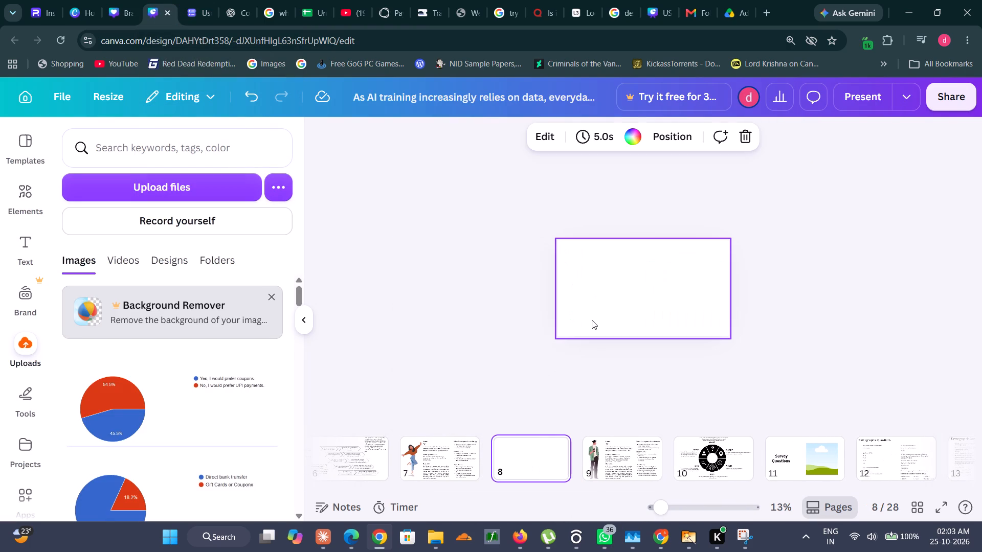
# Paste the copied six-box empathy map onto blank page 8, enlarge it to nearly fill the page, and centre it.
pyautogui.hotkey('ctrl', 'v')
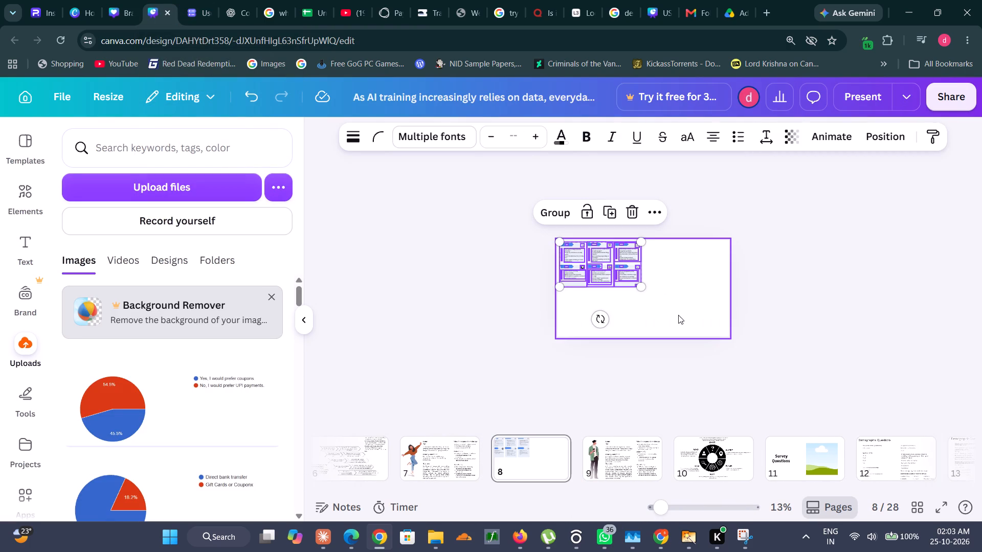
pyautogui.click(642, 281)
pyautogui.moveTo(419, 178); pyautogui.dragTo(693, 348)
pyautogui.moveTo(641, 288); pyautogui.dragTo(740, 385)
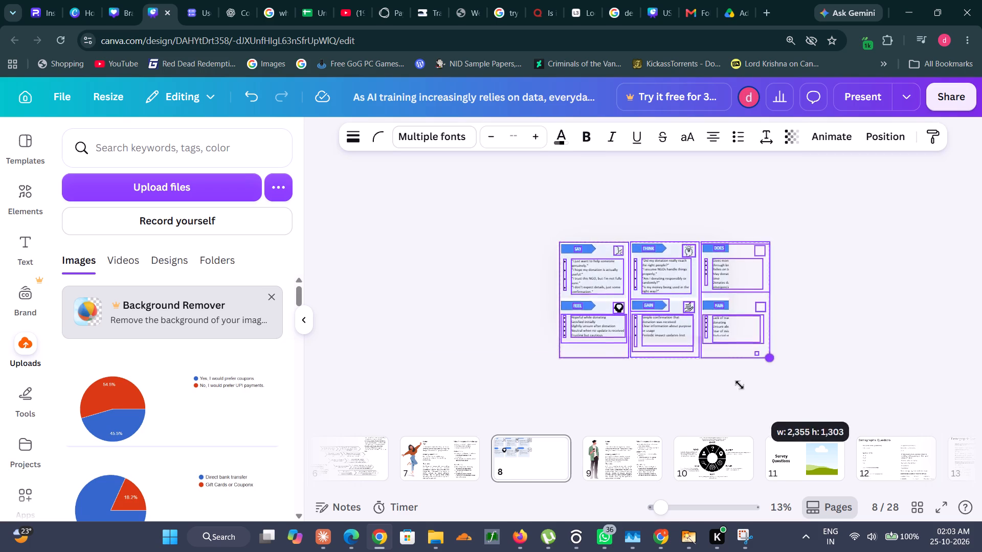
pyautogui.moveTo(740, 385); pyautogui.dragTo(709, 351)
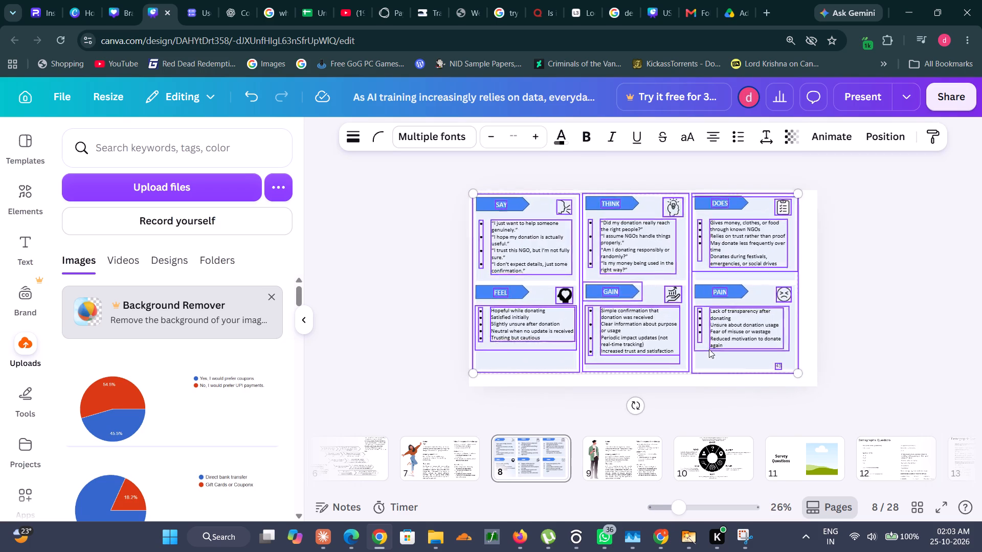
pyautogui.moveTo(681, 315); pyautogui.dragTo(691, 323)
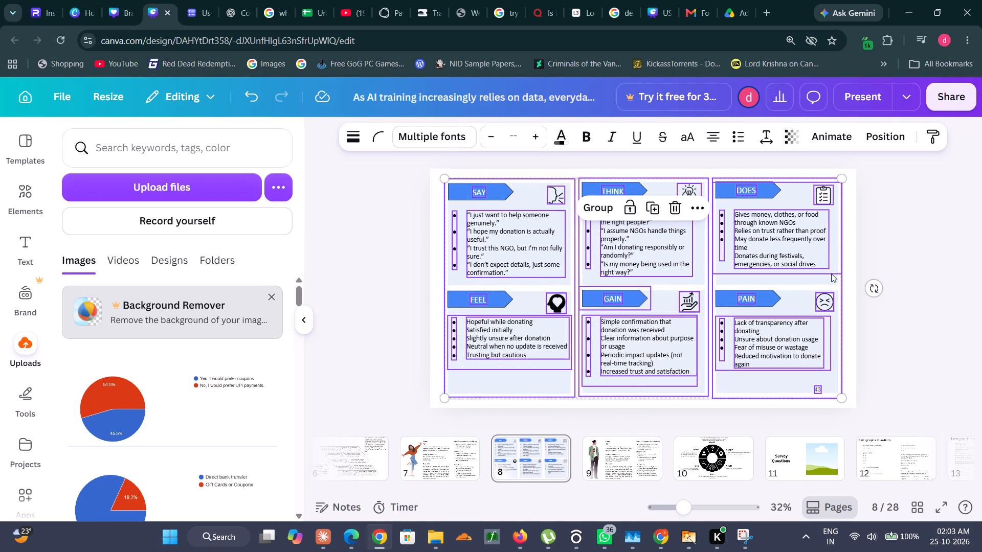
pyautogui.click(865, 258)
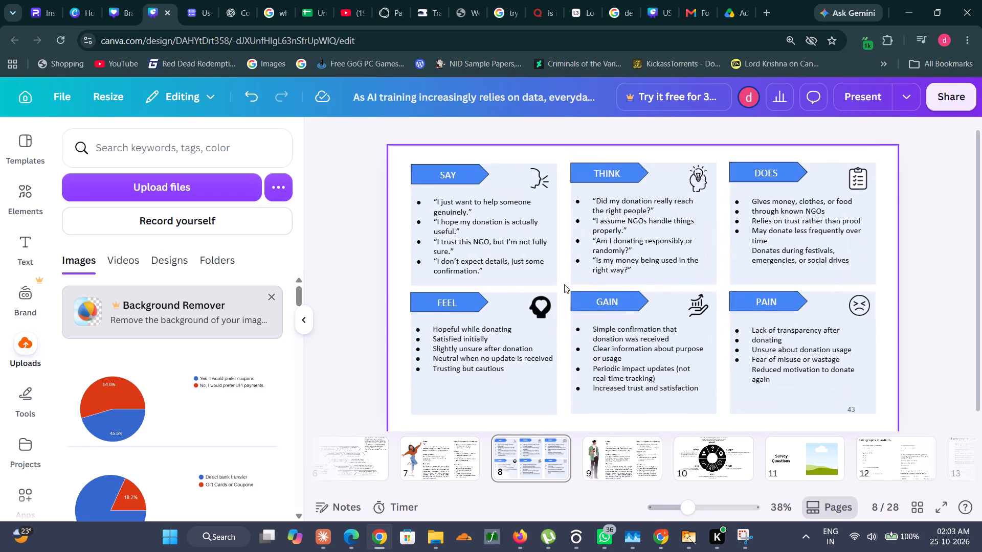
# Review the persona on page 7 alongside the empathy map on page 8, and look through the pages up to page 28.
pyautogui.click(433, 461)
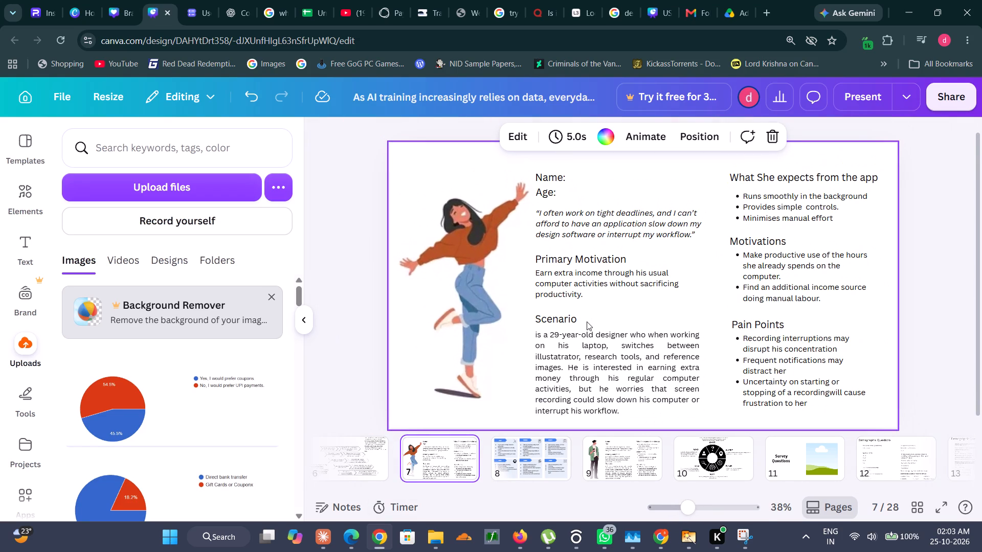
pyautogui.click(536, 453)
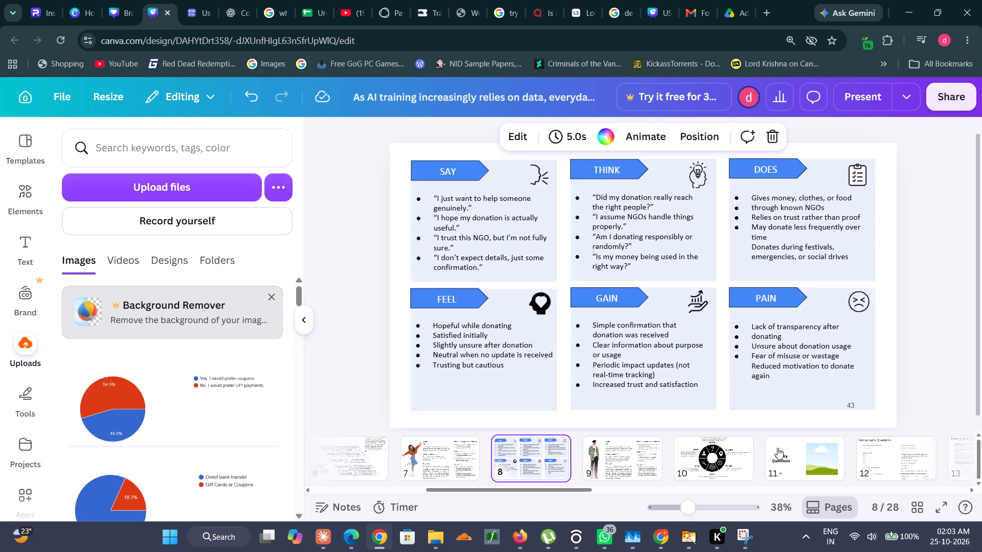
pyautogui.hscroll(-10, 777, 448)
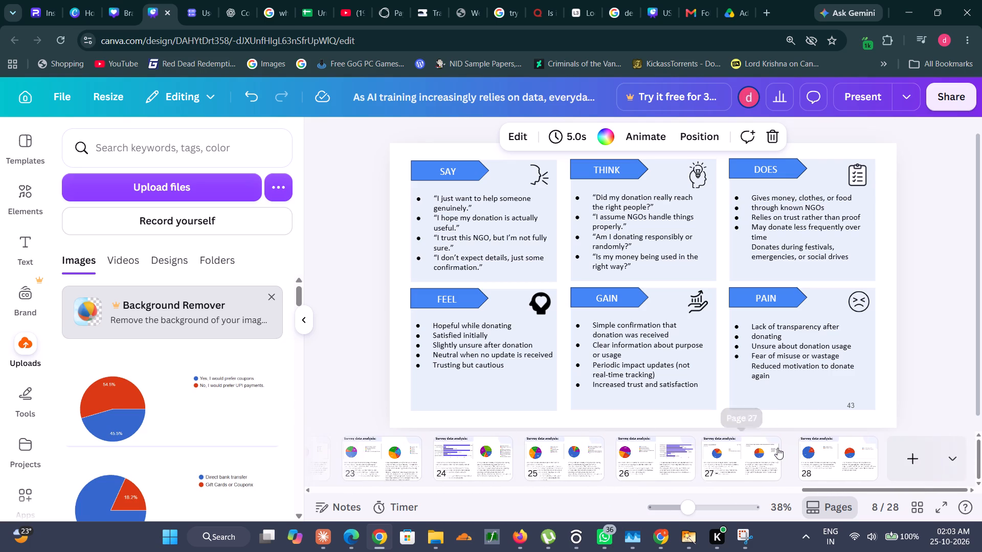
# Look back through the page thumbnails from the survey data analysis pages to those around the empathy map on page 8.
pyautogui.hscroll(-2, 777, 448)
pyautogui.hscroll(13, 777, 448)
pyautogui.hscroll(-3, 777, 448)
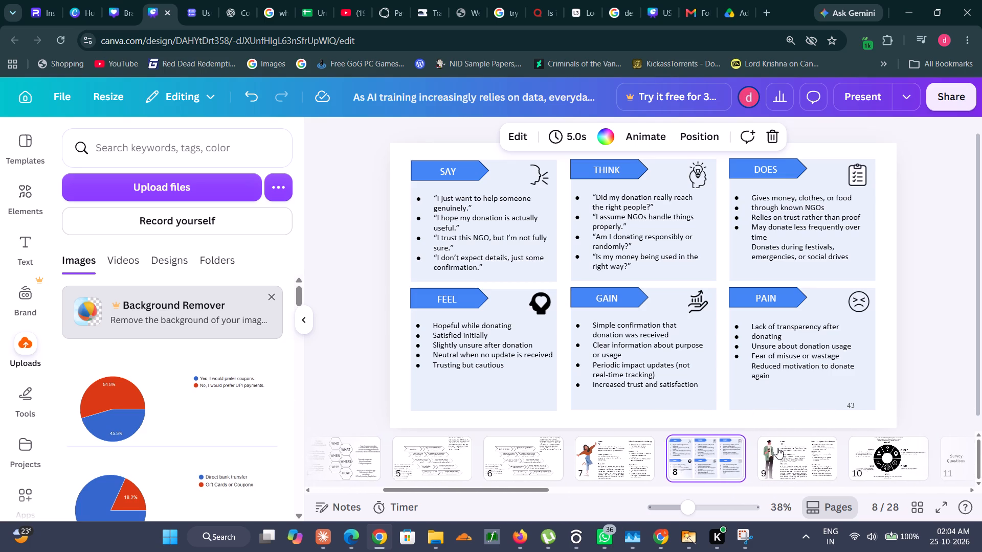
pyautogui.hscroll(-1, 777, 448)
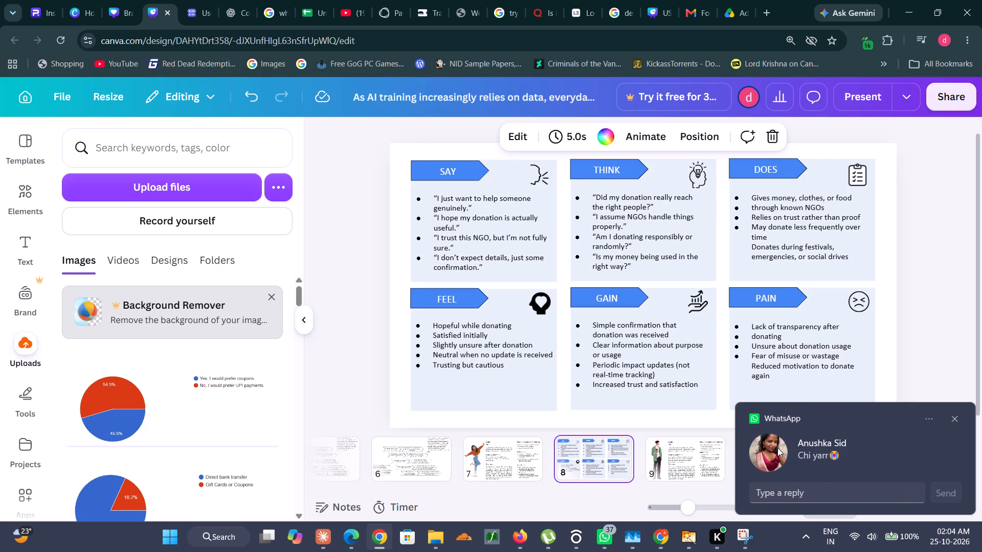
# Dismiss the incoming WhatsApp message notification.
pyautogui.click(953, 418)
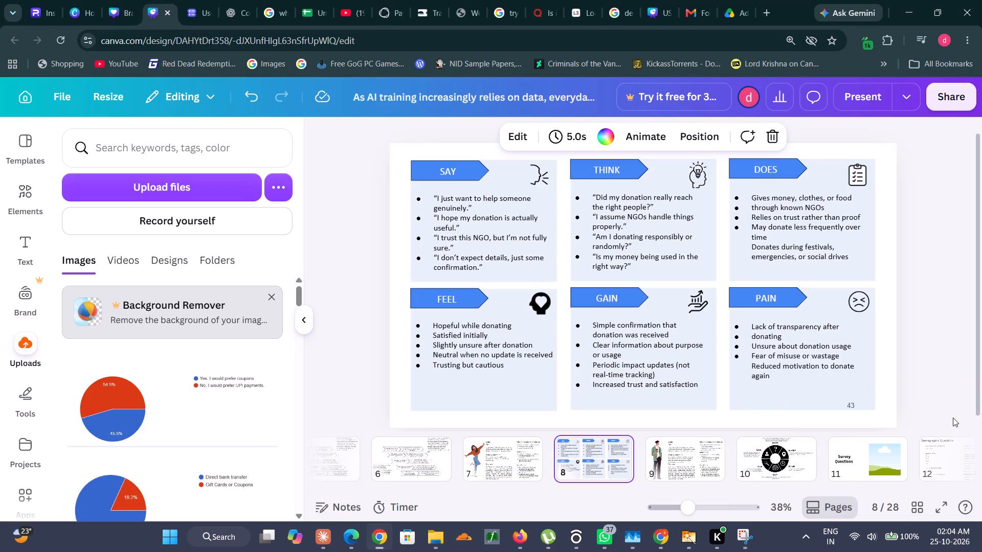
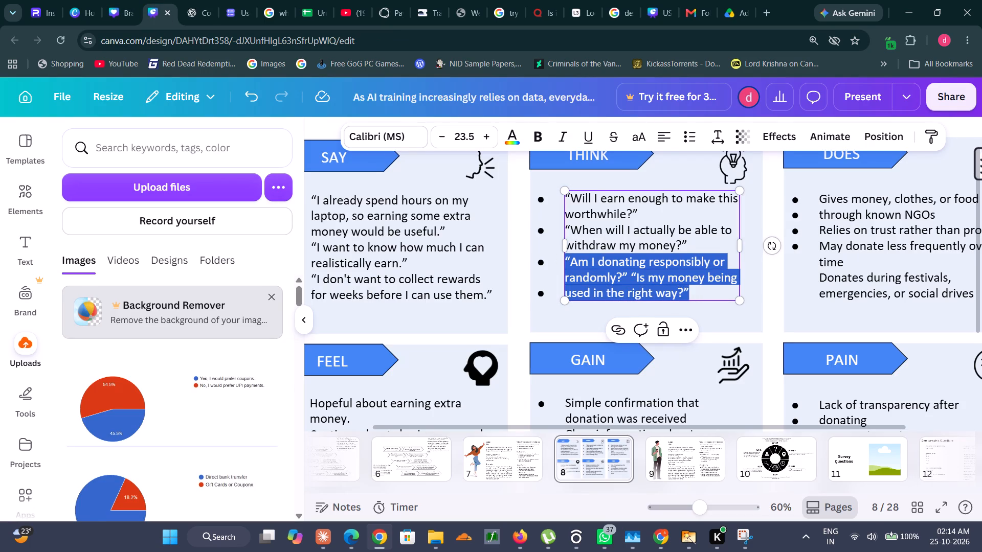
pyautogui.hotkey('ctrl', 'v')
pyautogui.click(591, 264)
pyautogui.click(587, 264)
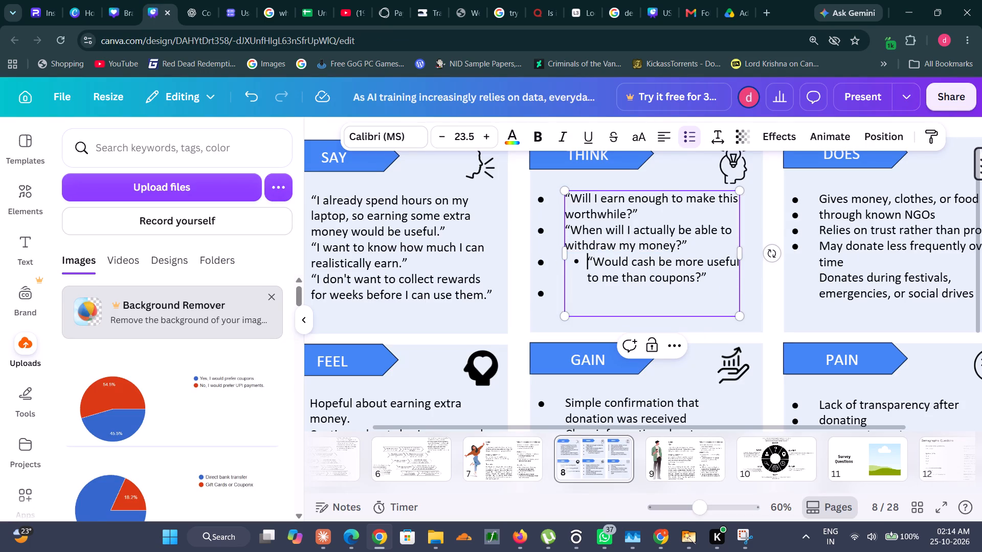
pyautogui.press('BackSpace')
# Delete the surplus fourth bullet from the separate bullet column beside the THINK text.
pyautogui.click(540, 298)
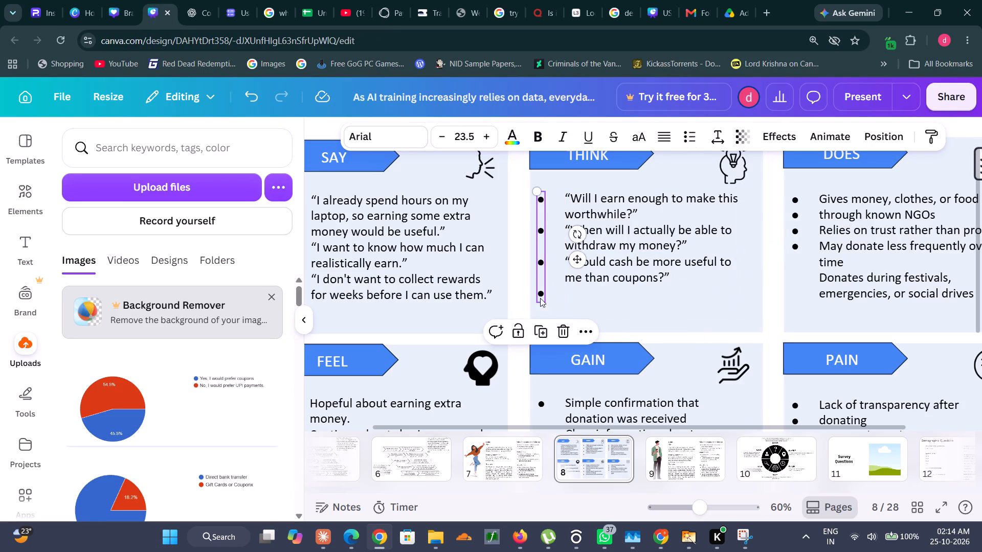
pyautogui.doubleClick(542, 293)
pyautogui.click(538, 292)
pyautogui.doubleClick(538, 292)
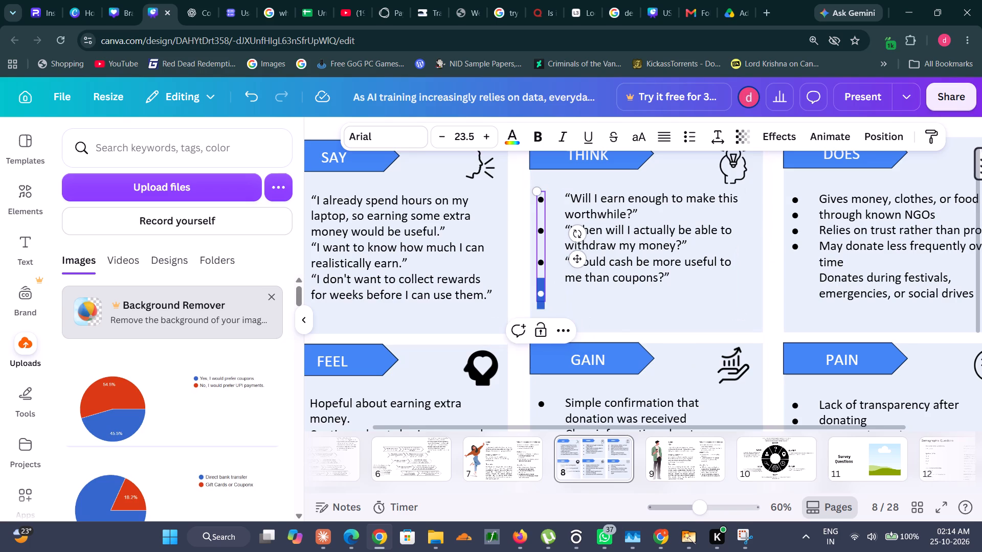
pyautogui.press('BackSpace')
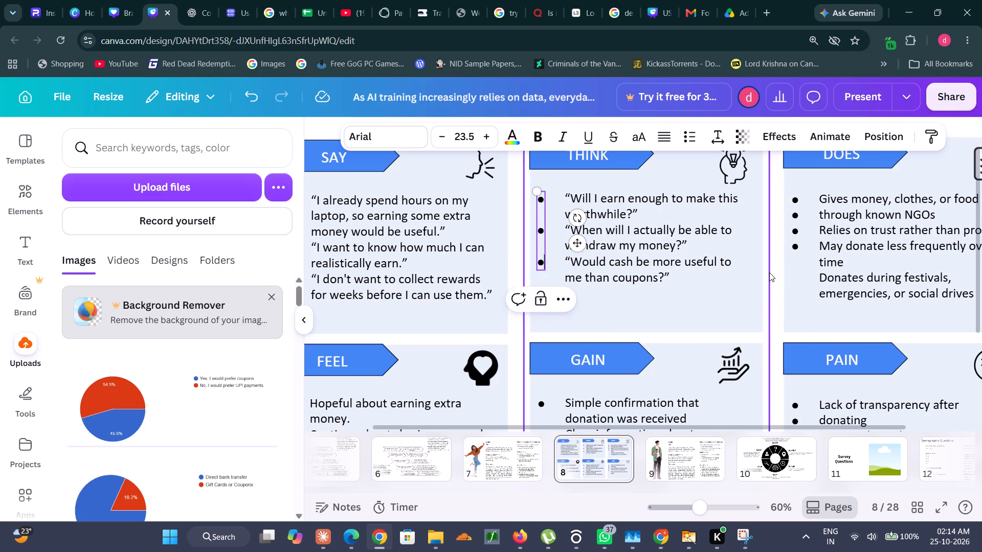
pyautogui.click(769, 272)
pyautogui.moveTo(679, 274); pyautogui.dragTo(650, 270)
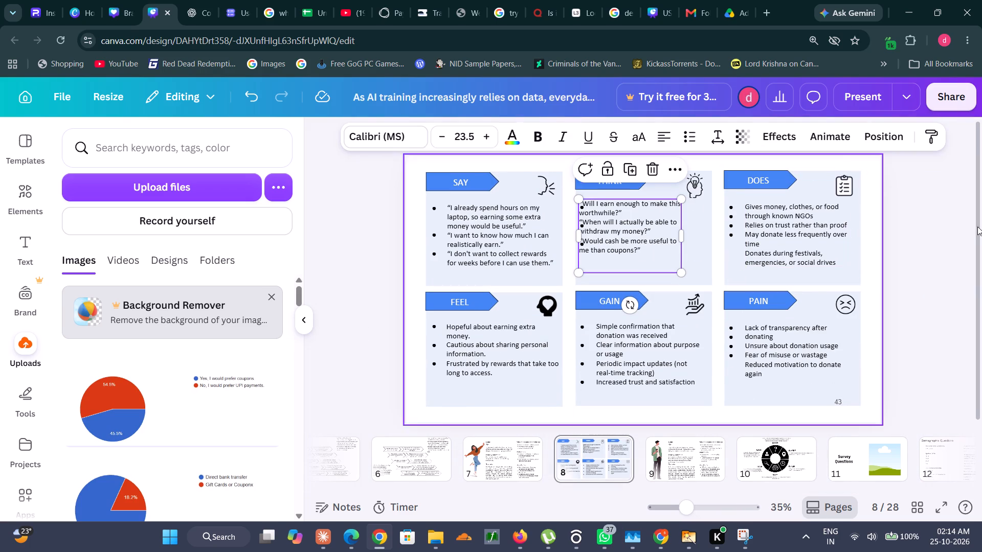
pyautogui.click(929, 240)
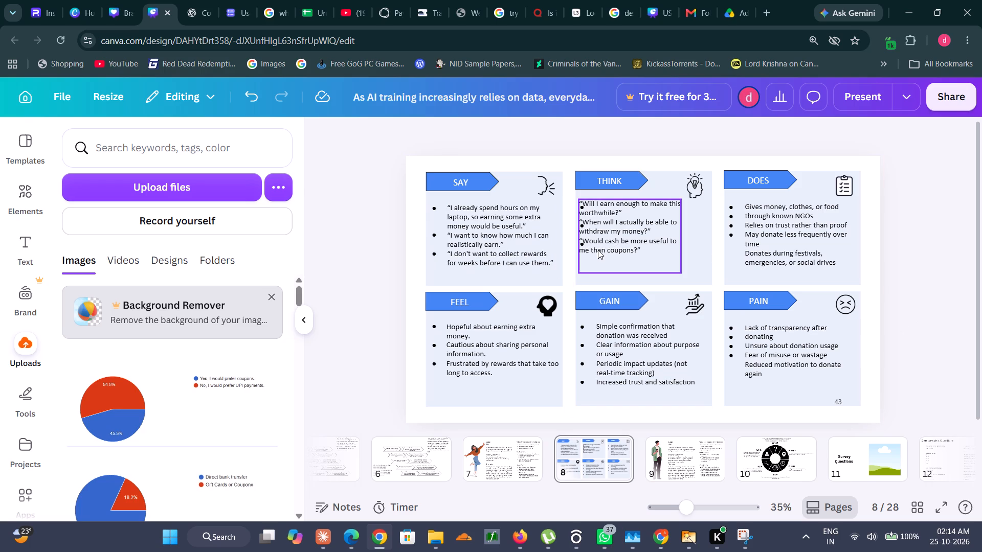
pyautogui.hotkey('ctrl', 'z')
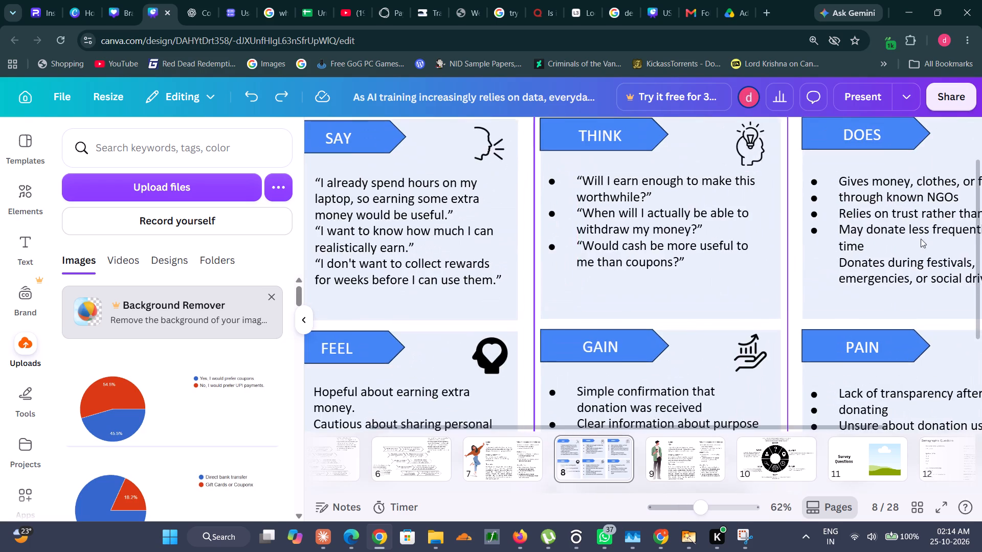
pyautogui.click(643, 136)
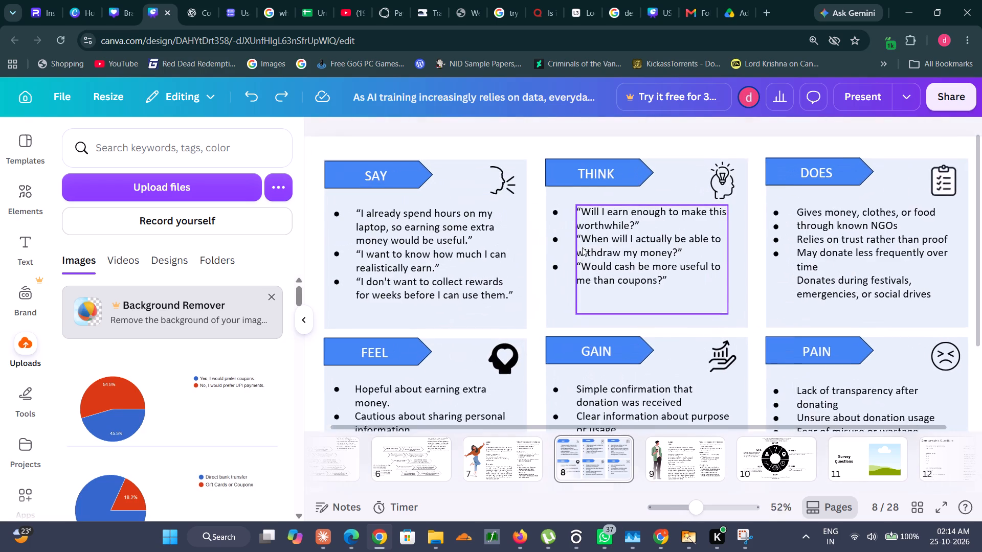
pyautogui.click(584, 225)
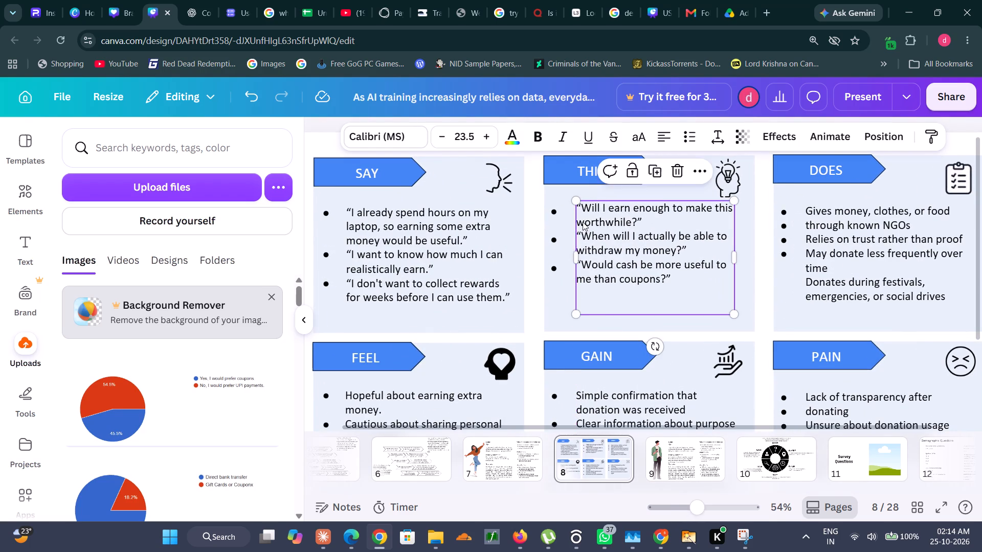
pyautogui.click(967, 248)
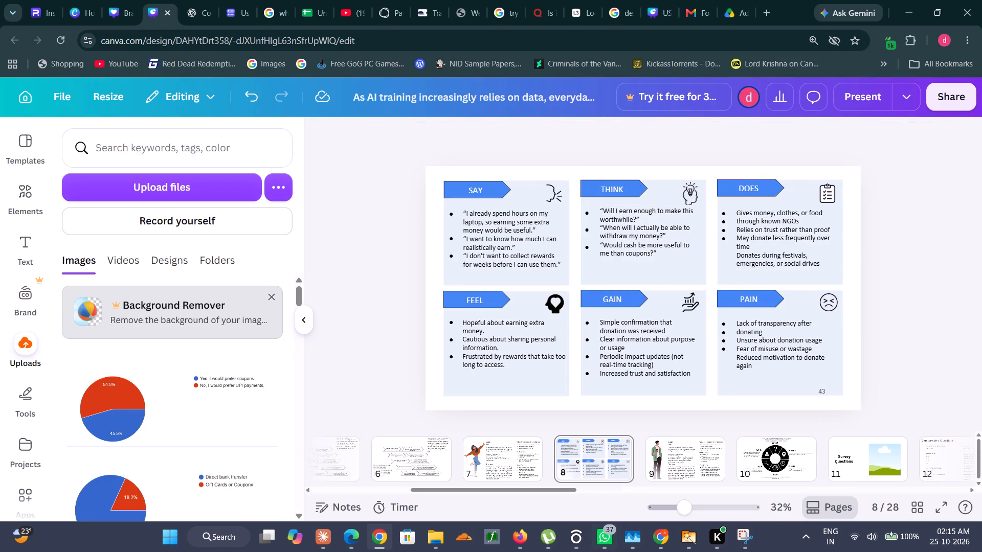
# Look through the presentation's page thumbnails, forward to the last page and back to the first.
pyautogui.scroll(2, 608, 551)
pyautogui.scroll(2, 608, 500)
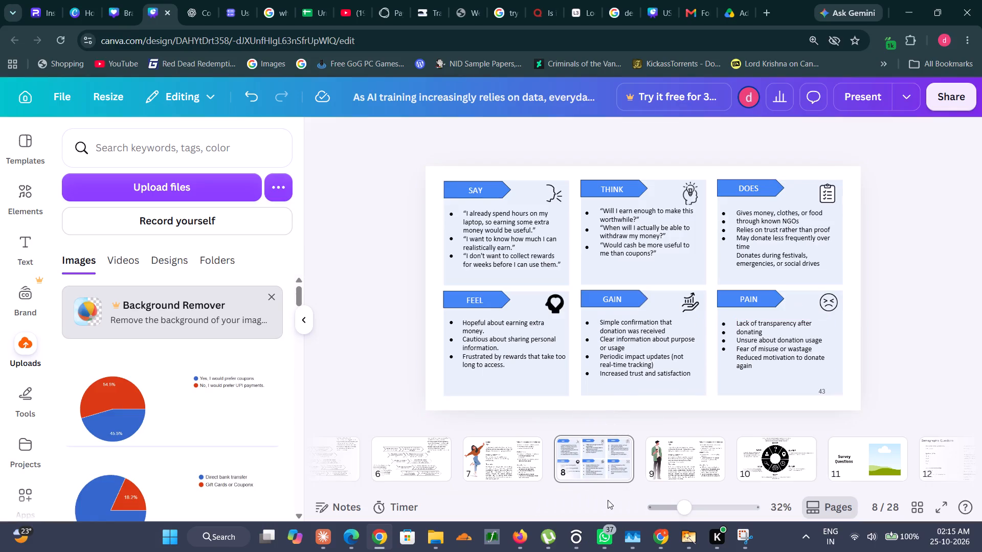
pyautogui.scroll(-17, 609, 468)
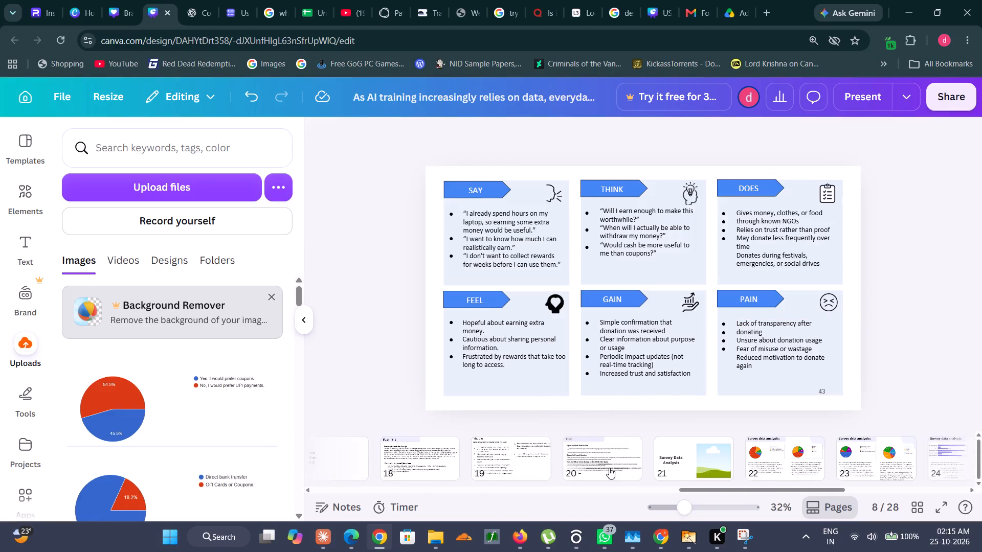
pyautogui.scroll(-15, 609, 468)
pyautogui.scroll(3, 612, 468)
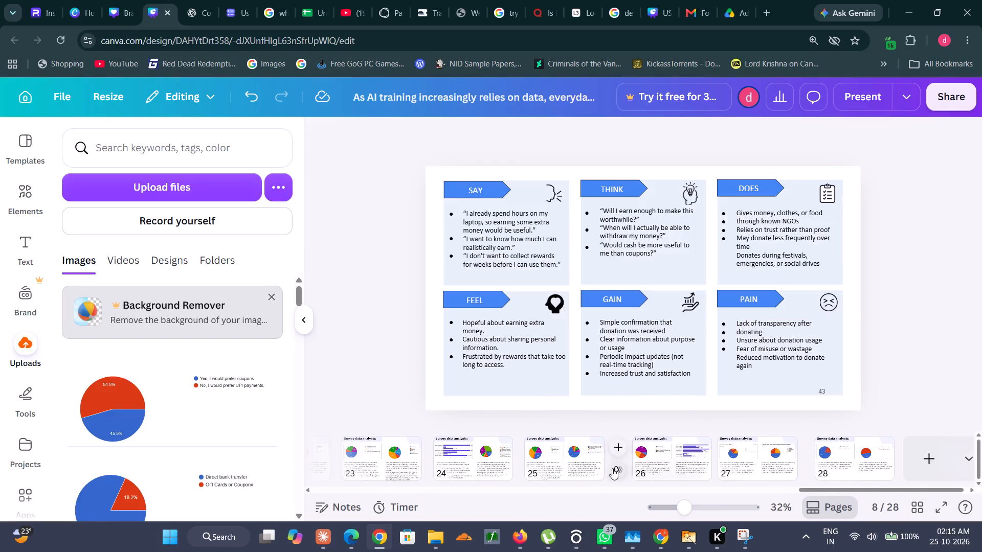
pyautogui.scroll(19, 612, 468)
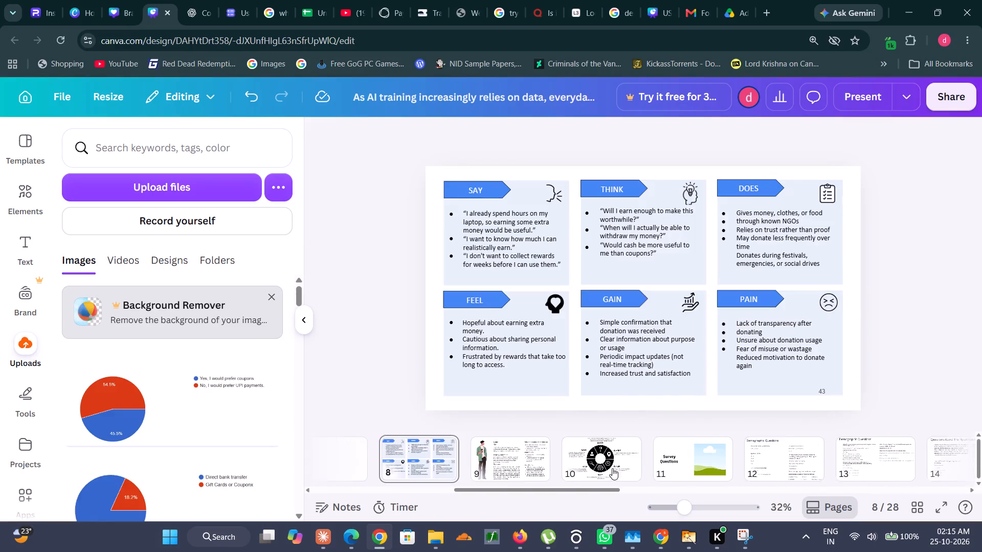
pyautogui.scroll(12, 613, 469)
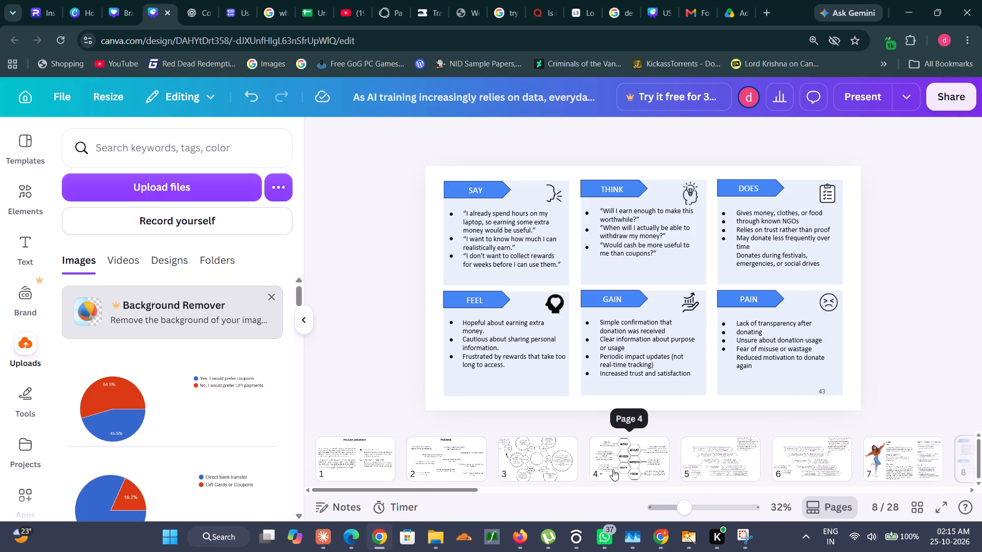
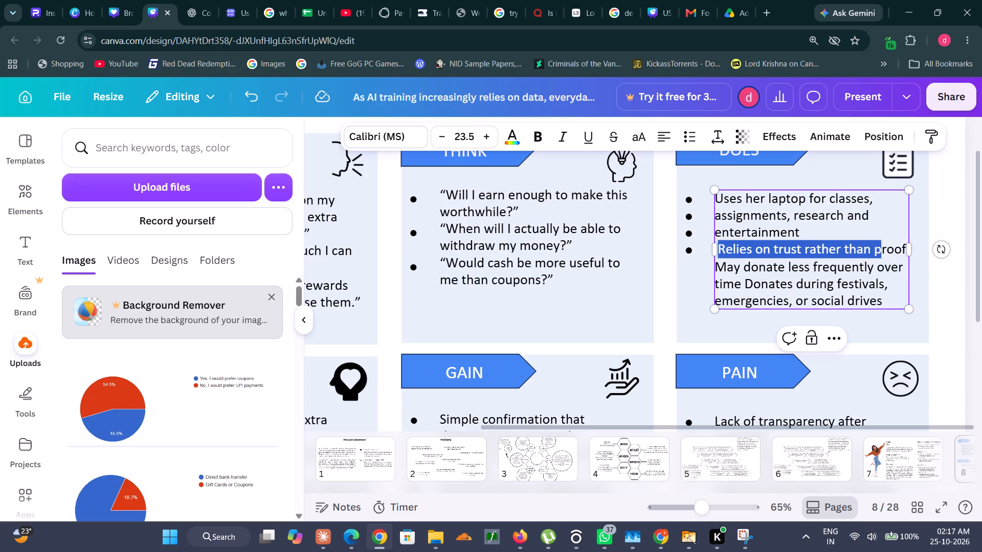
pyautogui.moveTo(891, 238); pyautogui.dragTo(905, 247)
pyautogui.hotkey('ctrl', 'v')
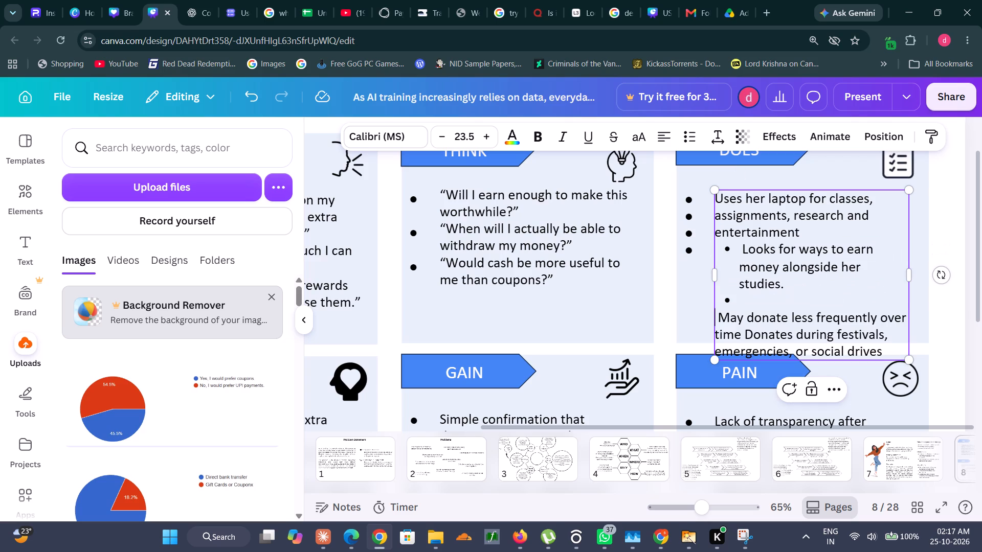
pyautogui.click(745, 299)
pyautogui.press('BackSpace')
pyautogui.click(739, 249)
pyautogui.press('BackSpace')
pyautogui.press('BackSpace')
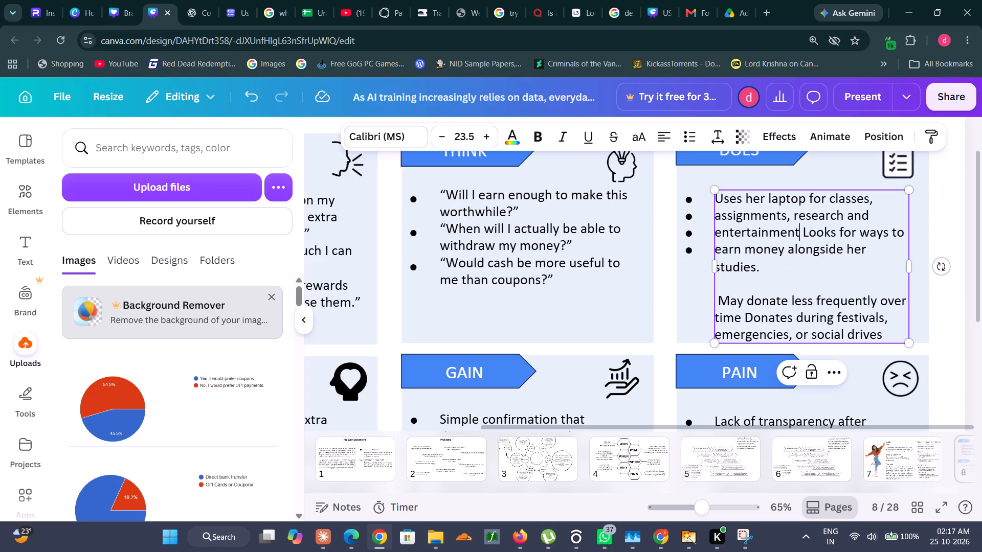
pyautogui.hotkey('ctrl', 'z')
pyautogui.press('Right')
pyautogui.press('BackSpace')
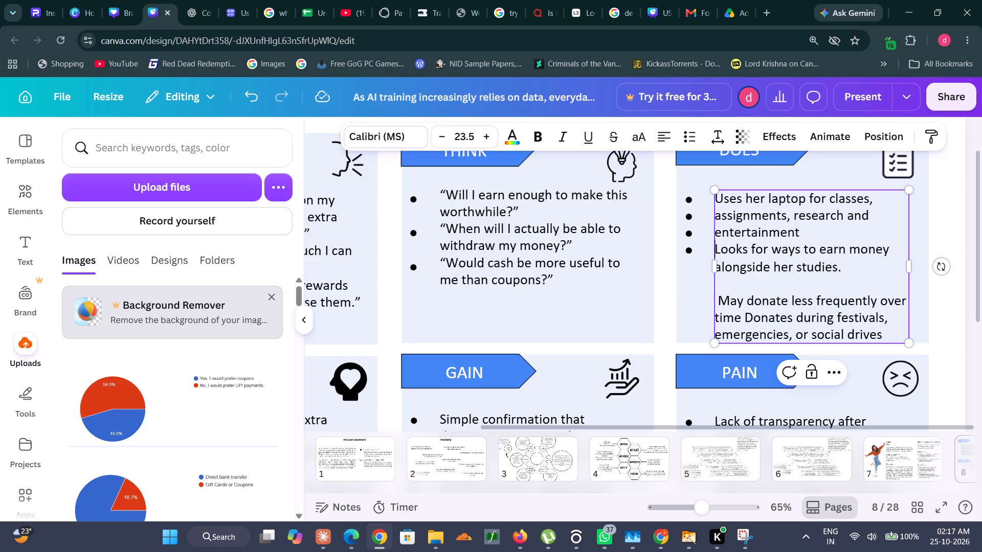
# Switch back to ChatGPT at Aditi's DOES section.
pyautogui.click(180, 1)
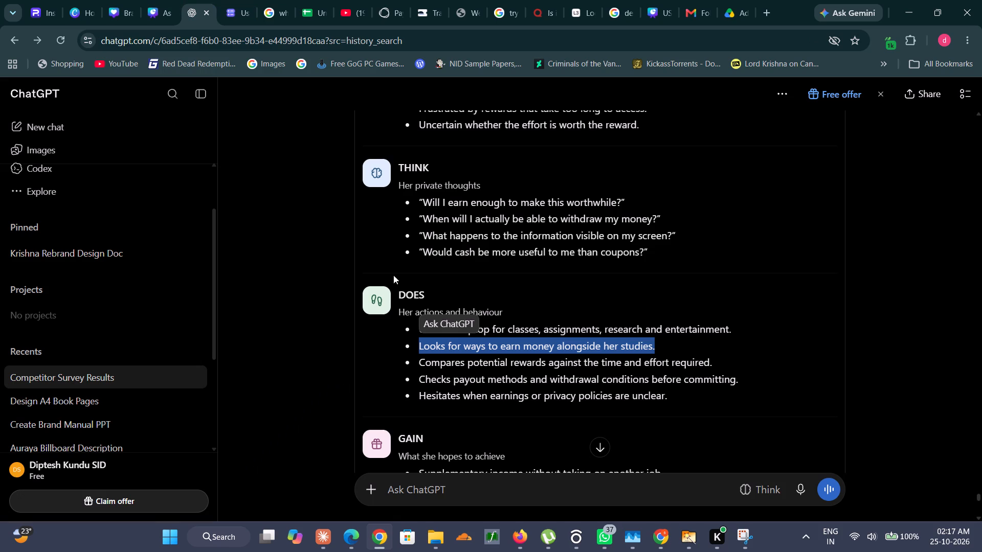
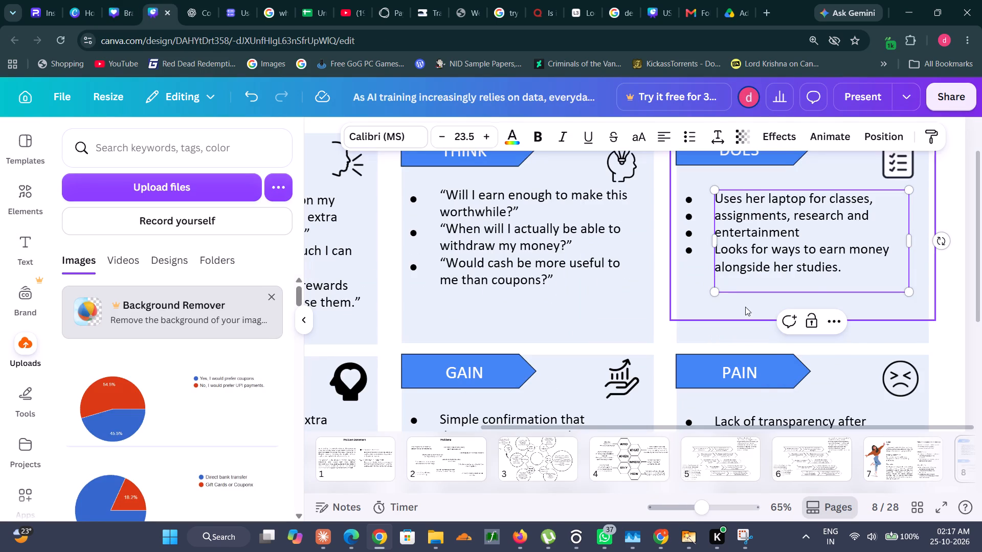
# Paste "Hesitates when earnings or privacy policies are unclear" as the last line of the DOES box.
pyautogui.hotkey('ctrl', 'v')
pyautogui.click(950, 268)
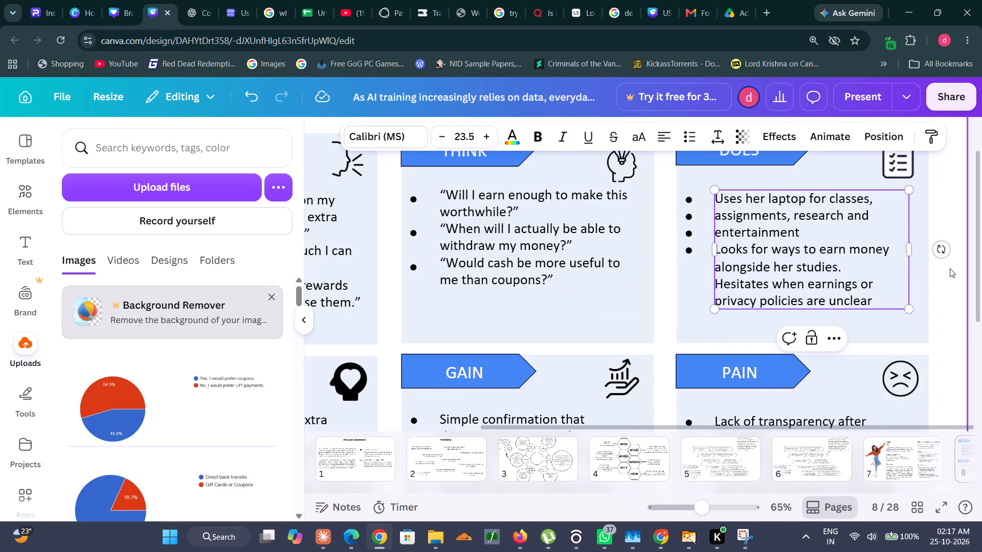
# Delete the misaligned column of bullet markers beside the DOES text.
pyautogui.click(684, 206)
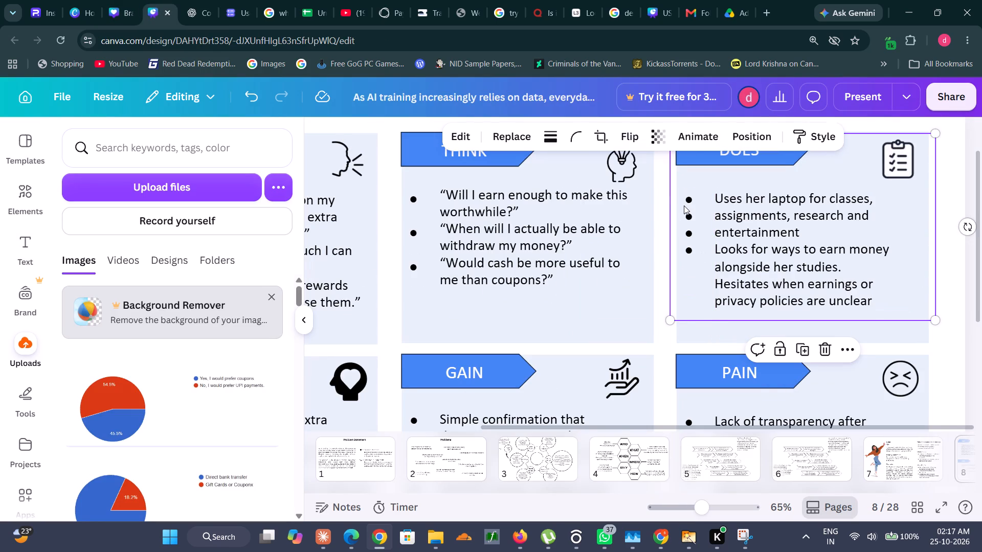
pyautogui.click(687, 200)
pyautogui.press('BackSpace')
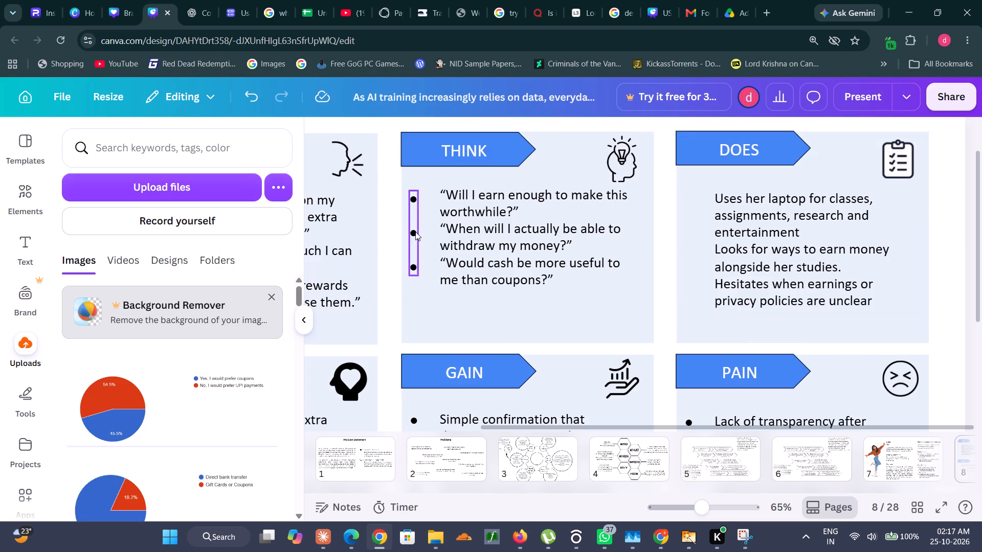
# Select all three separate bullet markers beside the SAY statements together and copy them.
pyautogui.hscroll(3, 413, 222)
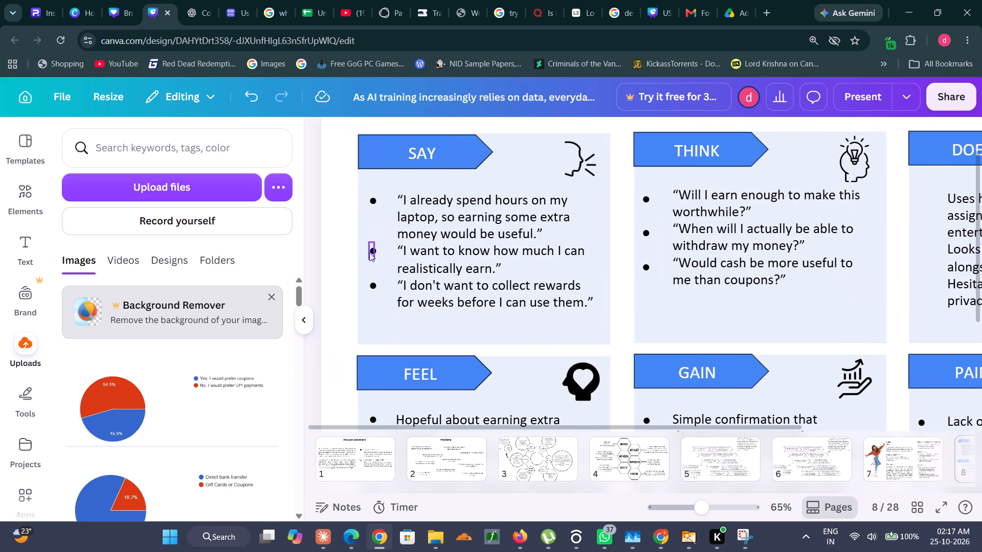
pyautogui.click(374, 251)
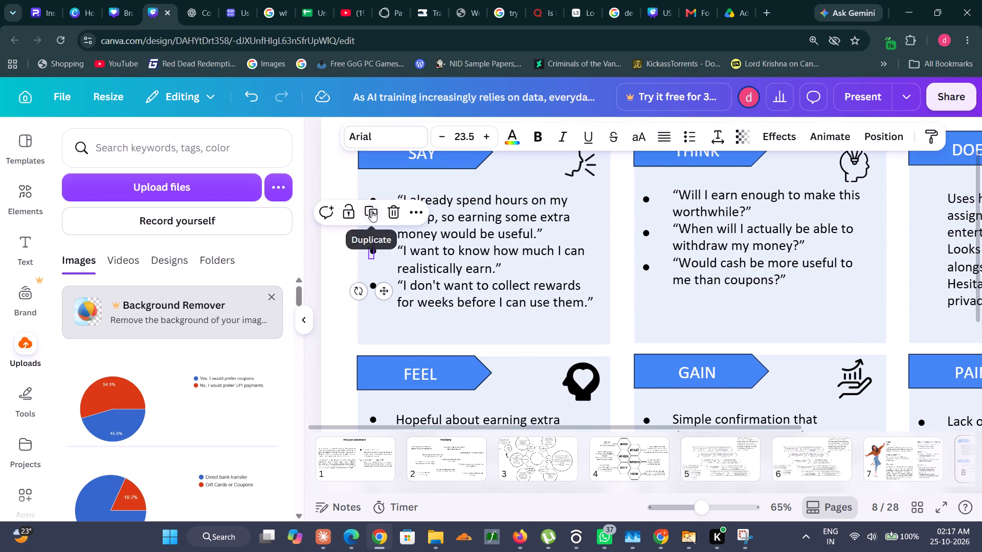
pyautogui.click(331, 251)
pyautogui.moveTo(338, 195); pyautogui.dragTo(400, 289)
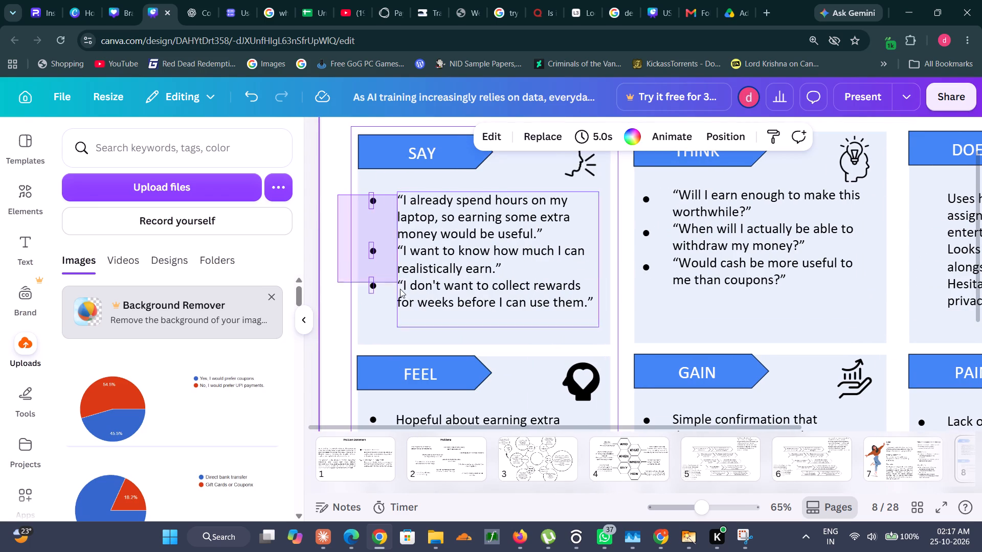
pyautogui.moveTo(400, 289); pyautogui.dragTo(390, 296)
pyautogui.keyDown('shift'); pyautogui.click(385, 323); pyautogui.keyUp('shift')
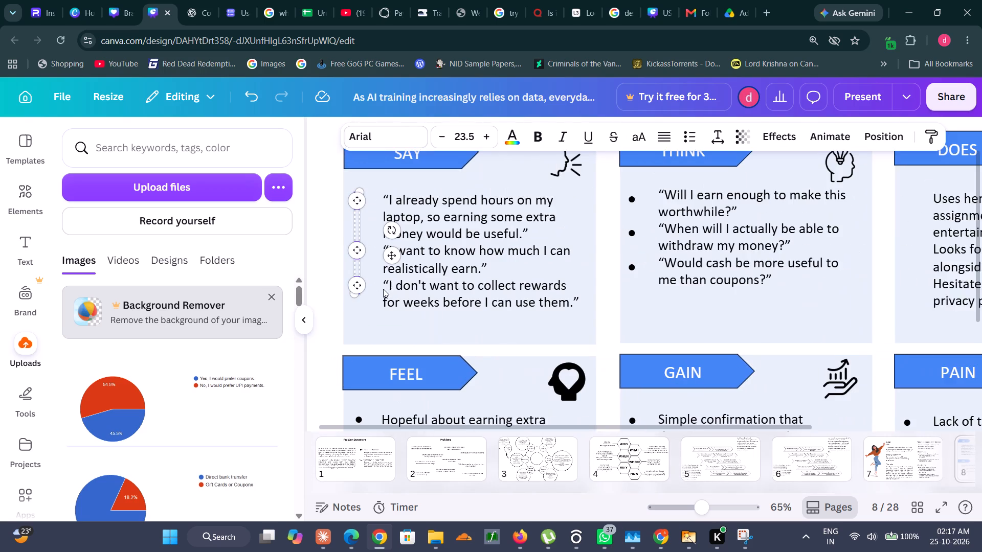
pyautogui.click(364, 224)
pyautogui.click(341, 211)
pyautogui.click(373, 200)
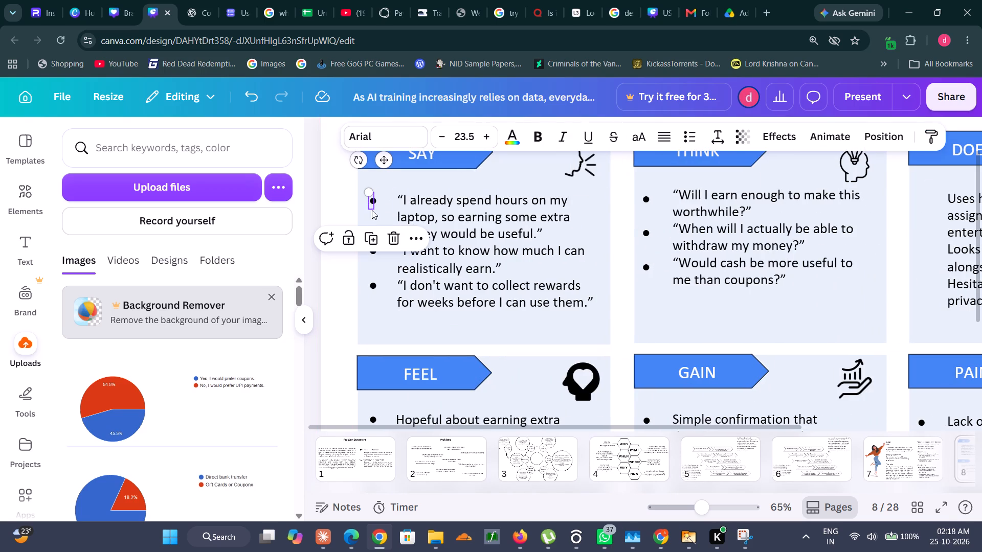
pyautogui.keyDown('shift'); pyautogui.click(372, 256); pyautogui.keyUp('shift')
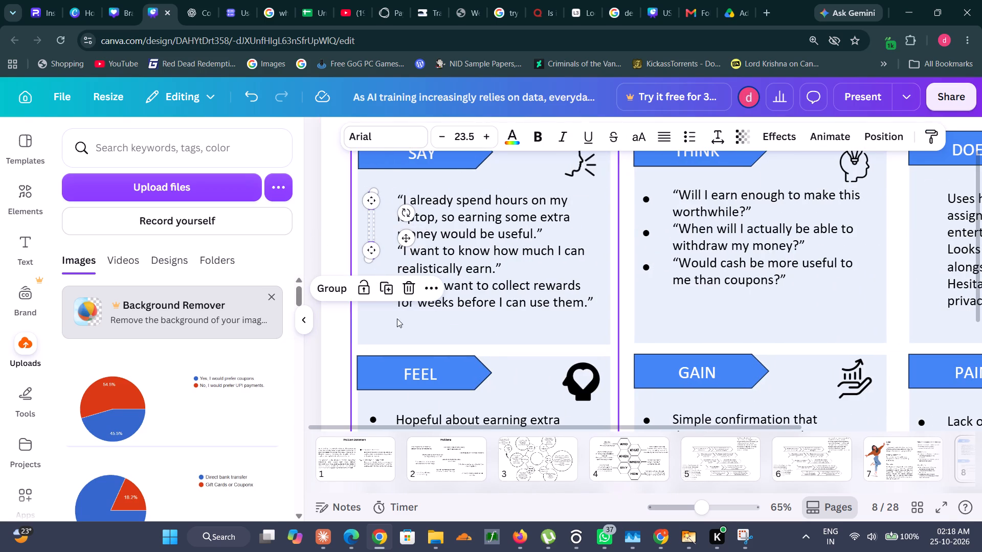
pyautogui.scroll(-2, 403, 286)
pyautogui.scroll(1, 403, 286)
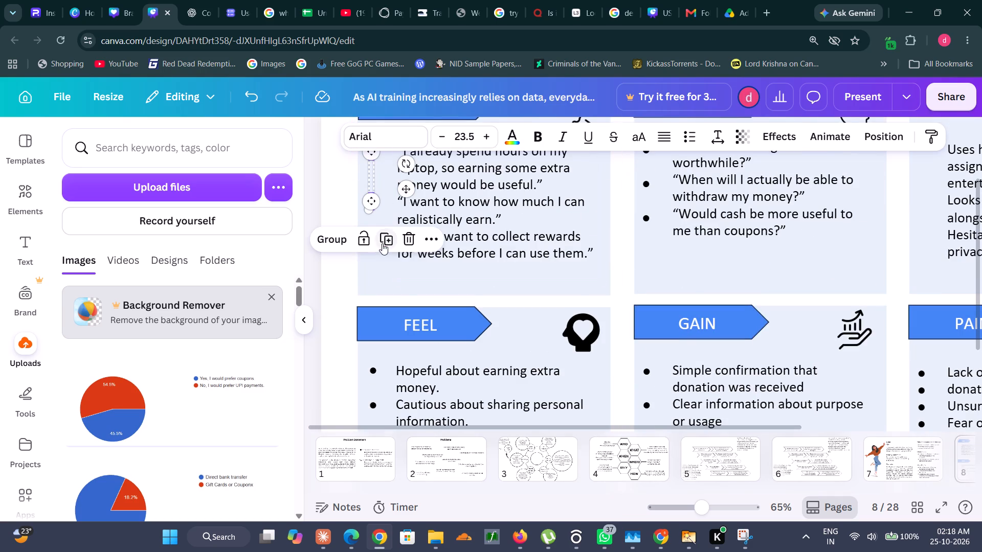
pyautogui.scroll(-1, 374, 277)
pyautogui.scroll(2, 377, 277)
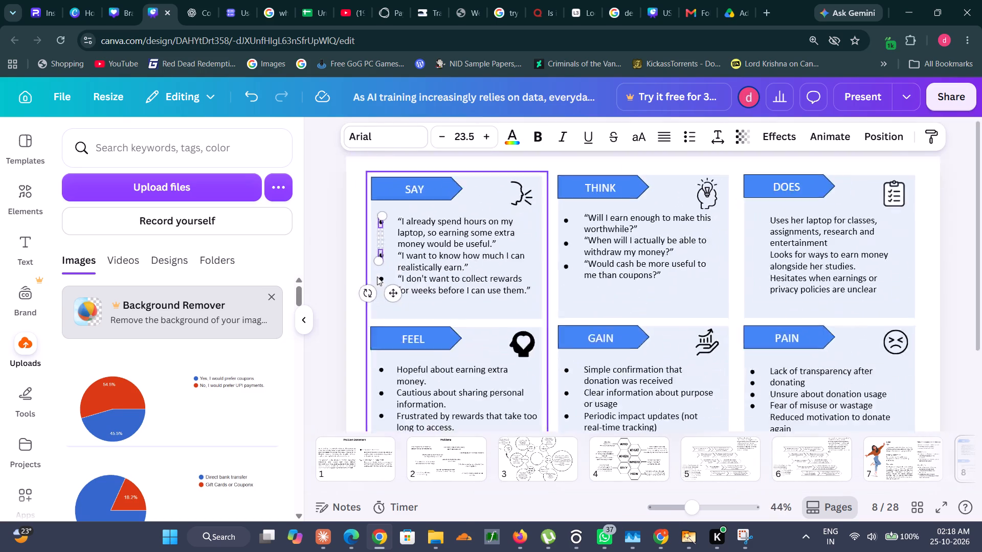
pyautogui.keyDown('shift'); pyautogui.click(465, 260); pyautogui.keyUp('shift')
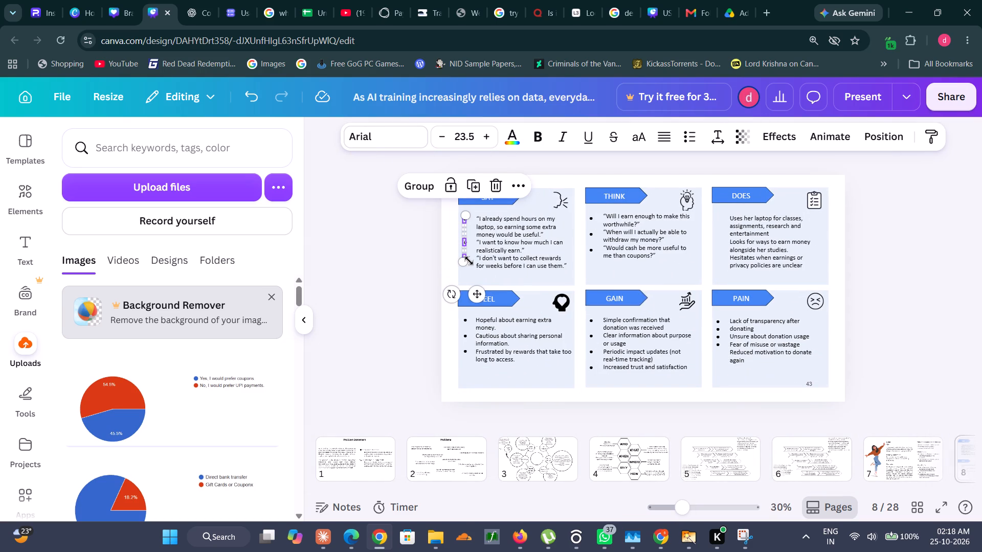
pyautogui.hscroll(-3, 469, 261)
pyautogui.hotkey('ctrl', 'c')
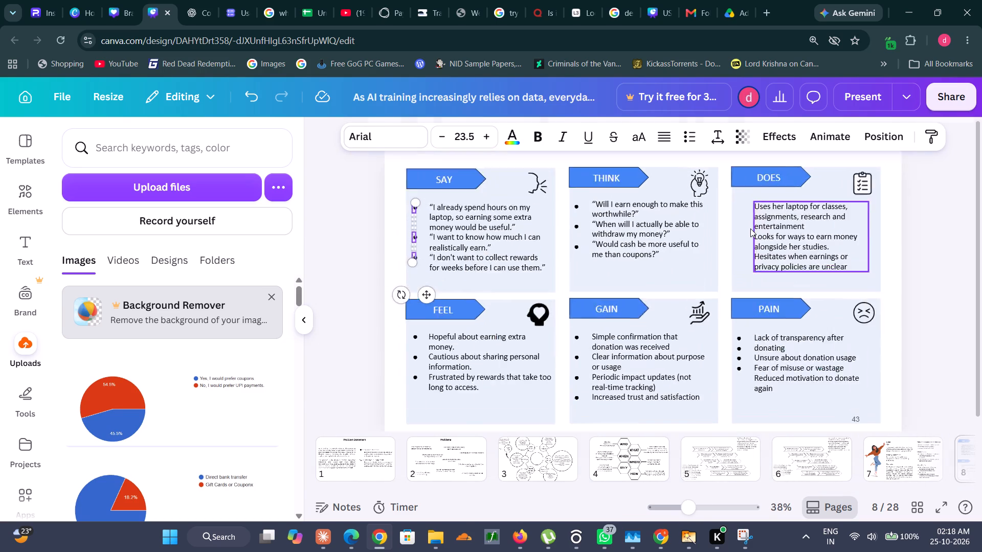
# Paste the copied bullet markers and position them in the DOES box, aligned with the start of its three statements.
pyautogui.hotkey('ctrl', 'v')
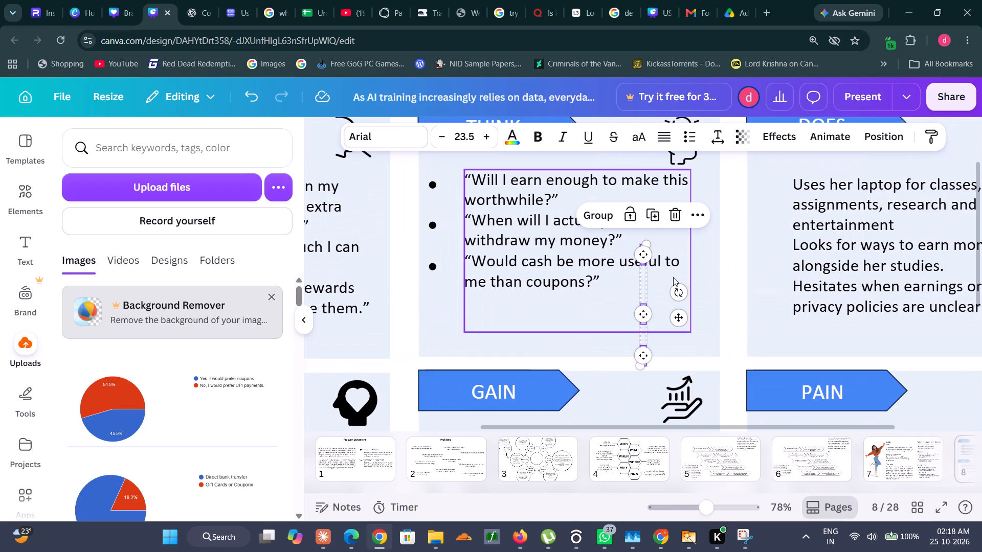
pyautogui.moveTo(676, 317); pyautogui.dragTo(799, 249)
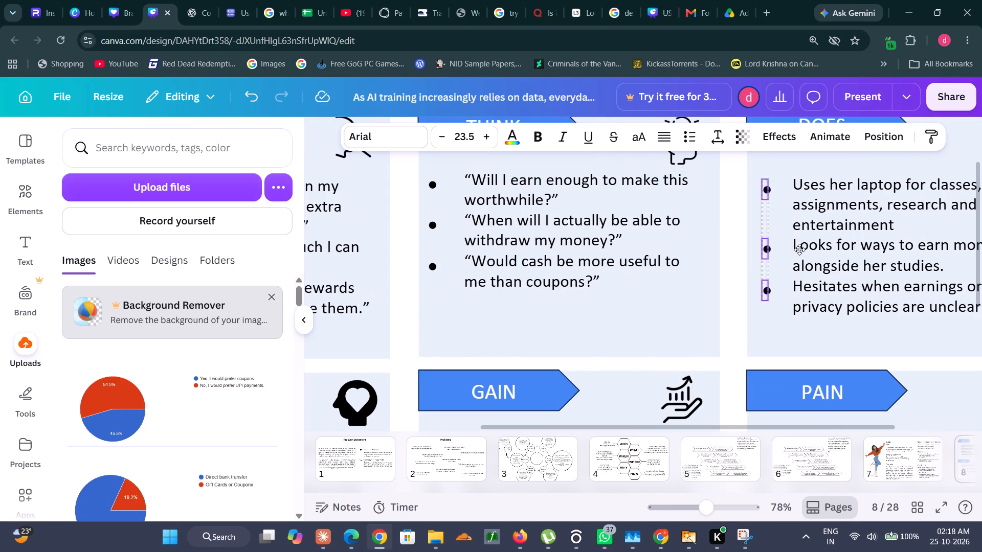
pyautogui.moveTo(799, 249); pyautogui.dragTo(798, 246)
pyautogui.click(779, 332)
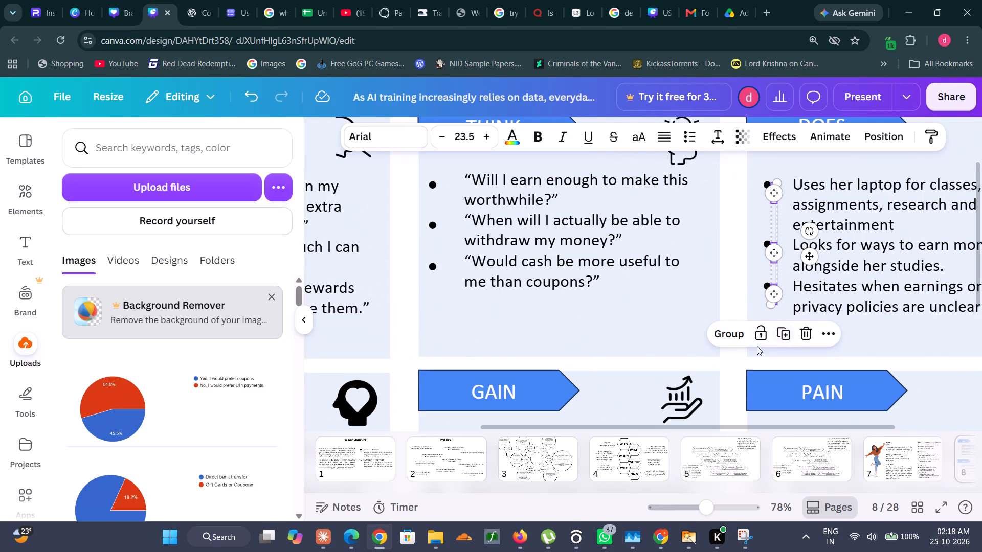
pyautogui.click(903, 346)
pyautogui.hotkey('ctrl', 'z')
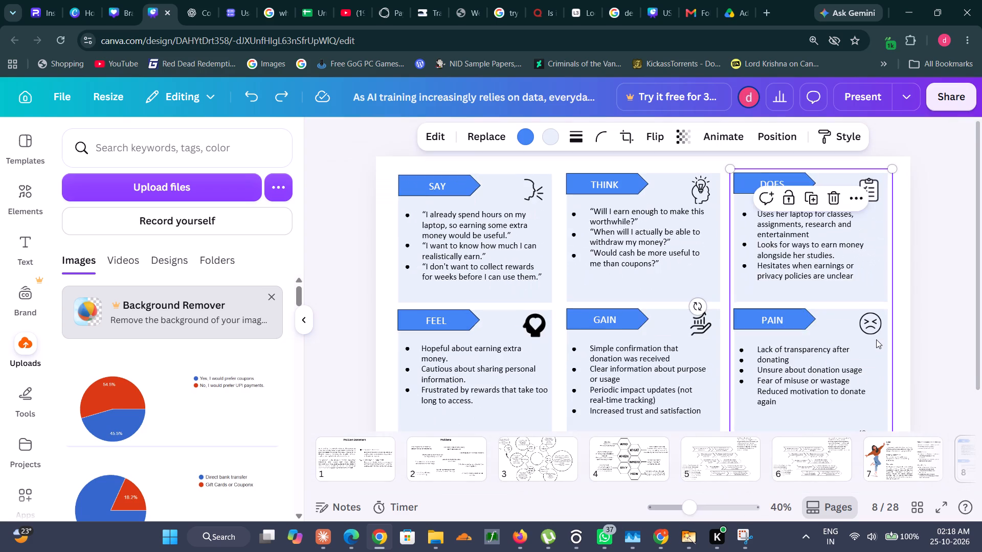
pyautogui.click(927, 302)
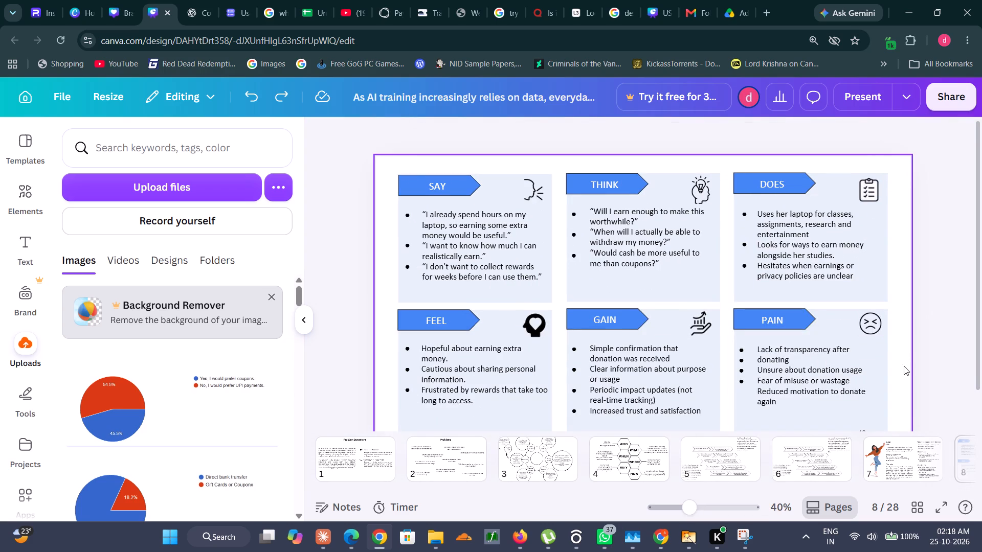
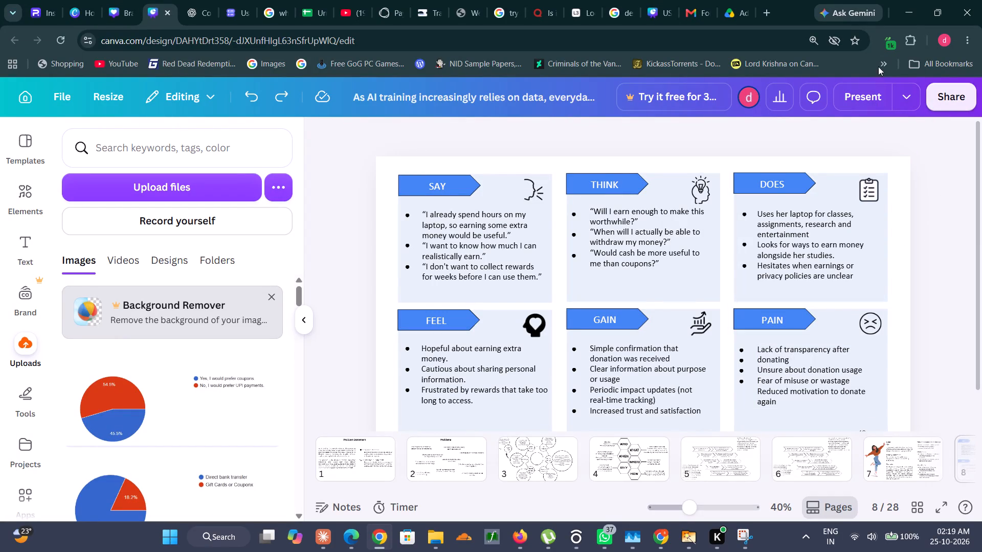
# Check today's XP and the Reward Pieces wallet in the yapcash browser extension.
pyautogui.click(882, 47)
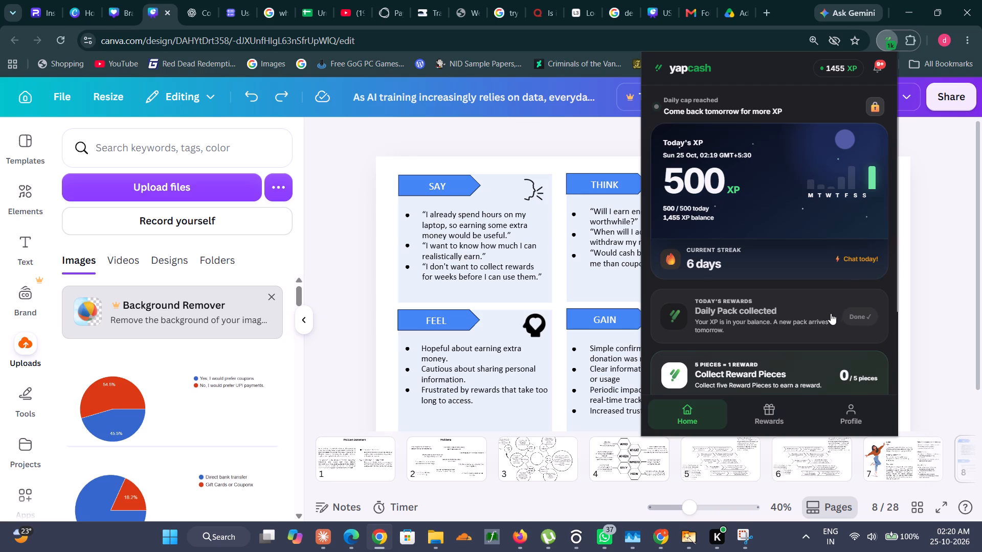
pyautogui.scroll(-1, 829, 337)
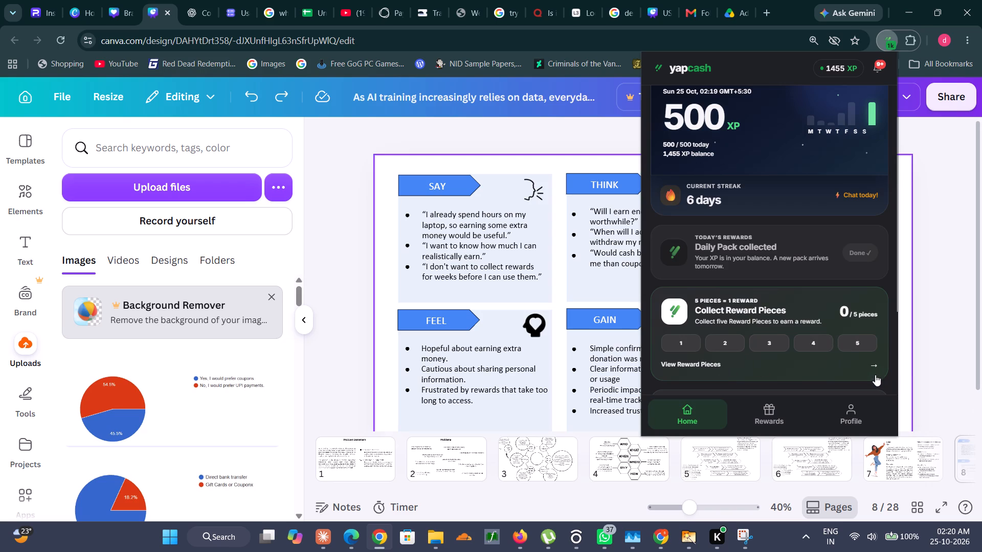
pyautogui.click(874, 362)
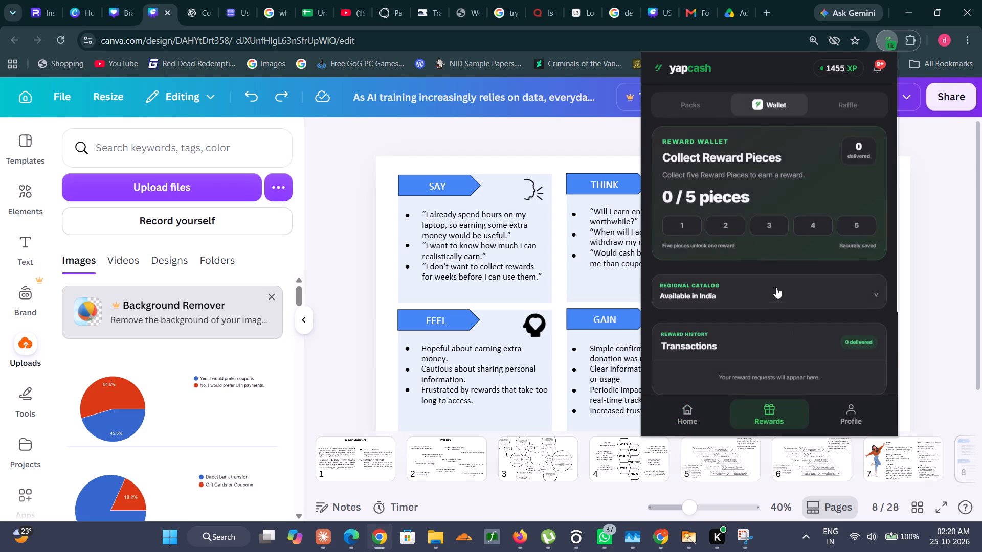
pyautogui.scroll(-3, 774, 327)
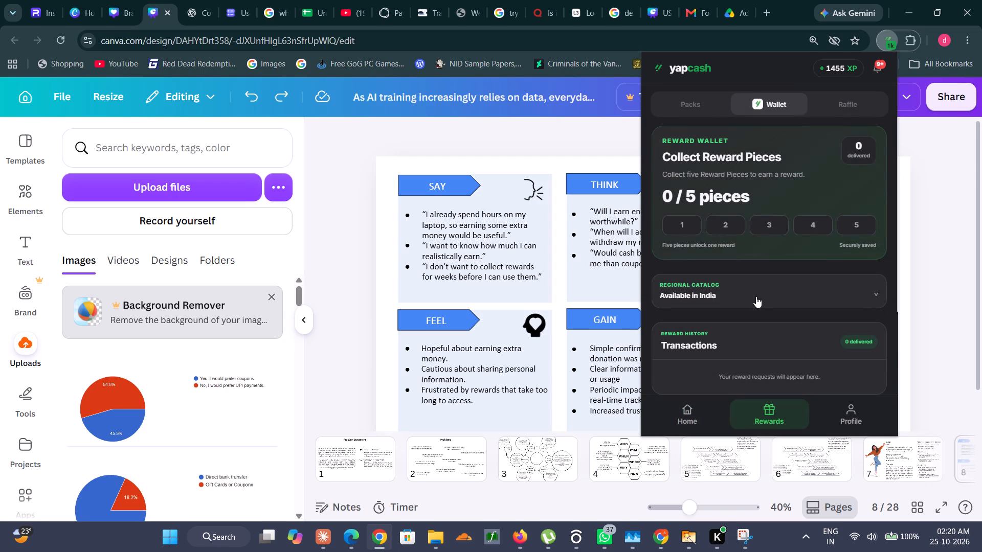
pyautogui.click(966, 359)
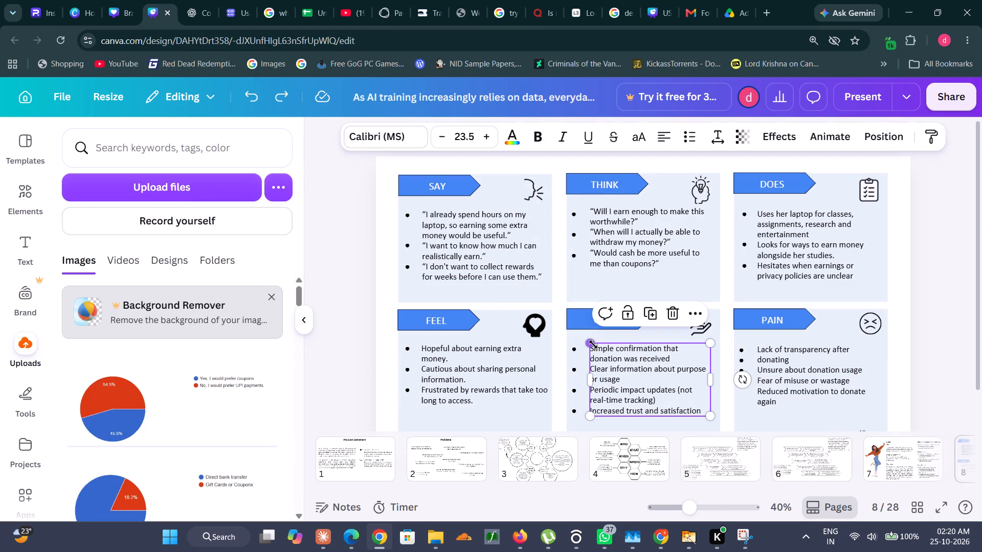
pyautogui.doubleClick(596, 344)
pyautogui.click(596, 344)
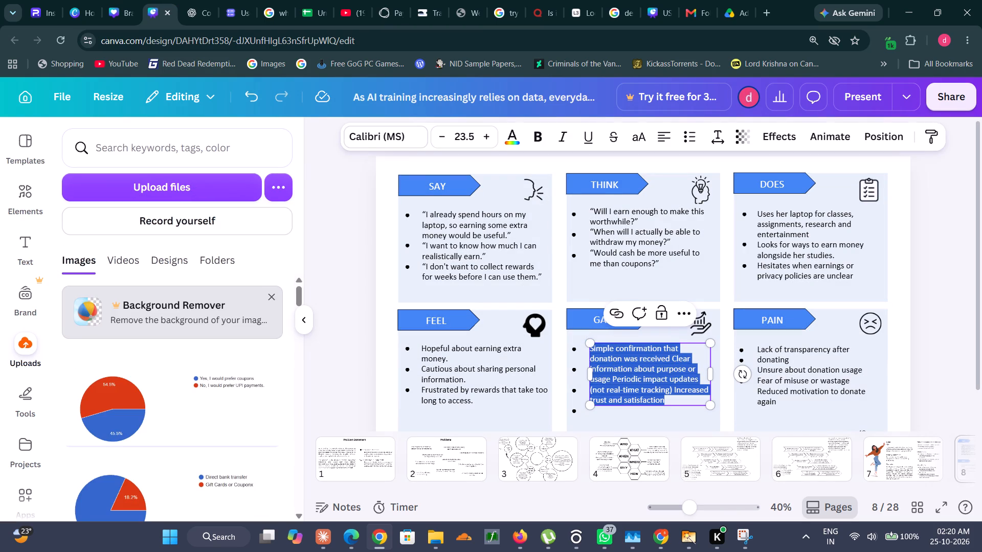
pyautogui.moveTo(596, 344); pyautogui.dragTo(658, 361)
pyautogui.hotkey('ctrl', 'v')
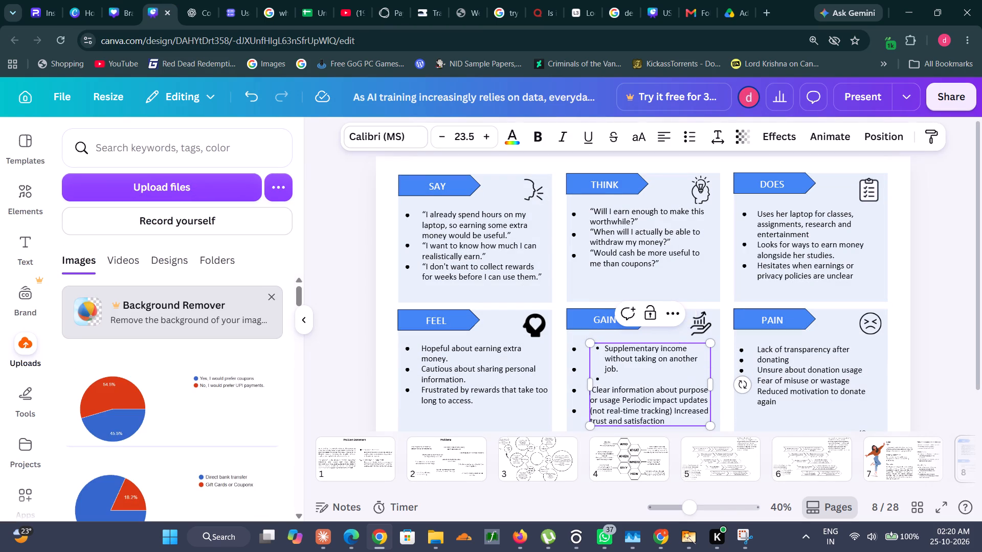
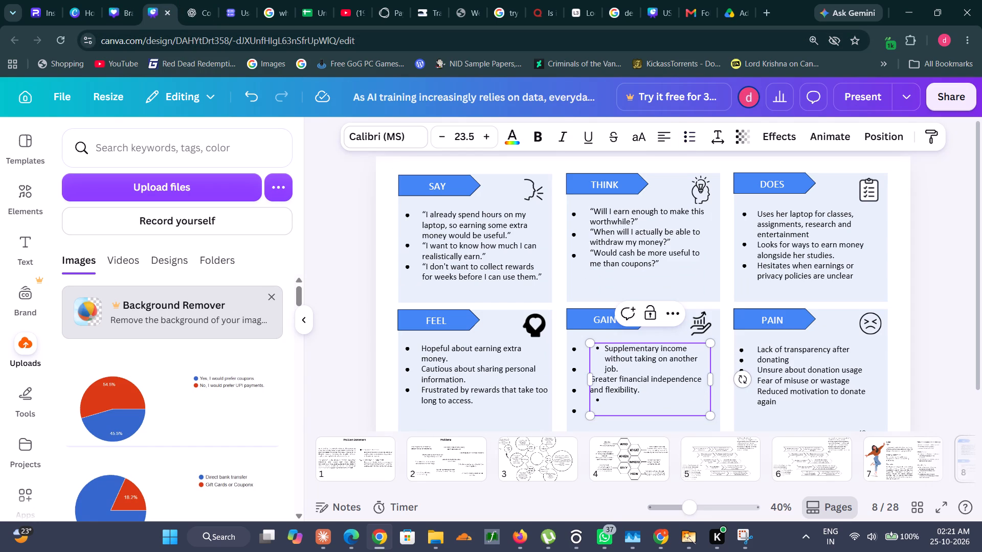
# Remove the empty trailing line and the inline bullet formatting from the GAIN box's text, leaving two plain statements.
pyautogui.click(600, 402)
pyautogui.press('BackSpace')
pyautogui.click(606, 351)
pyautogui.press('BackSpace')
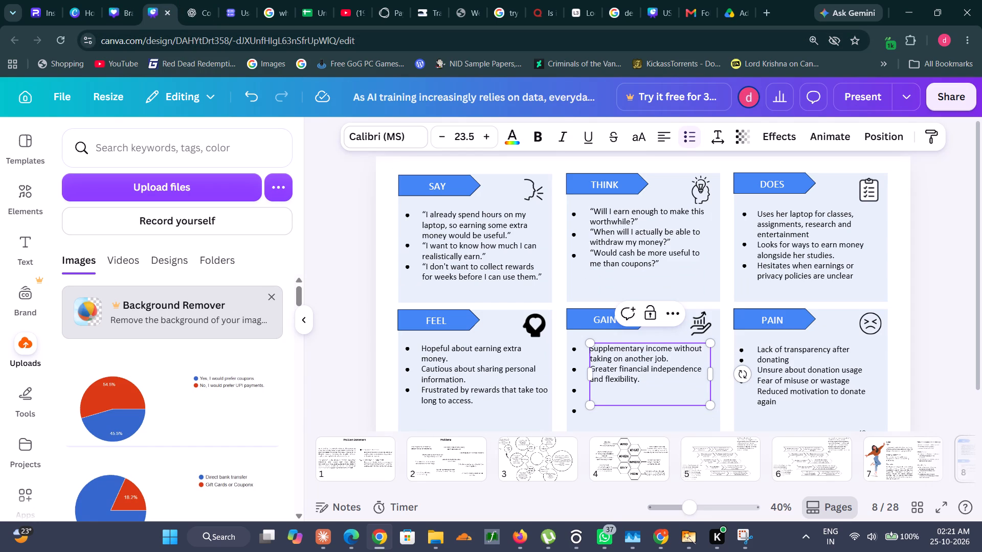
# Delete the two surplus bullet dots beneath the GAIN box's two statements.
pyautogui.click(635, 421)
pyautogui.click(575, 392)
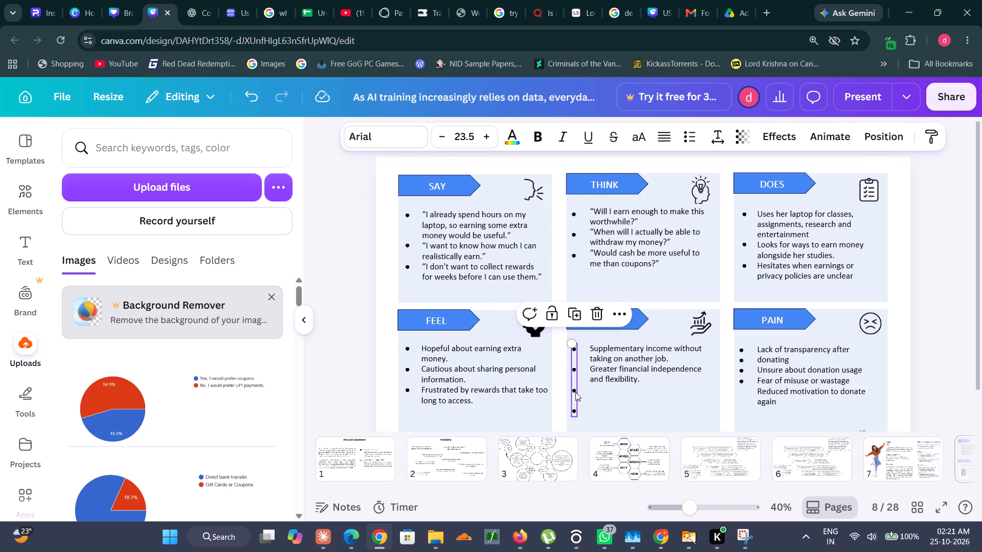
pyautogui.click(573, 392)
pyautogui.click(573, 392)
pyautogui.click(576, 411)
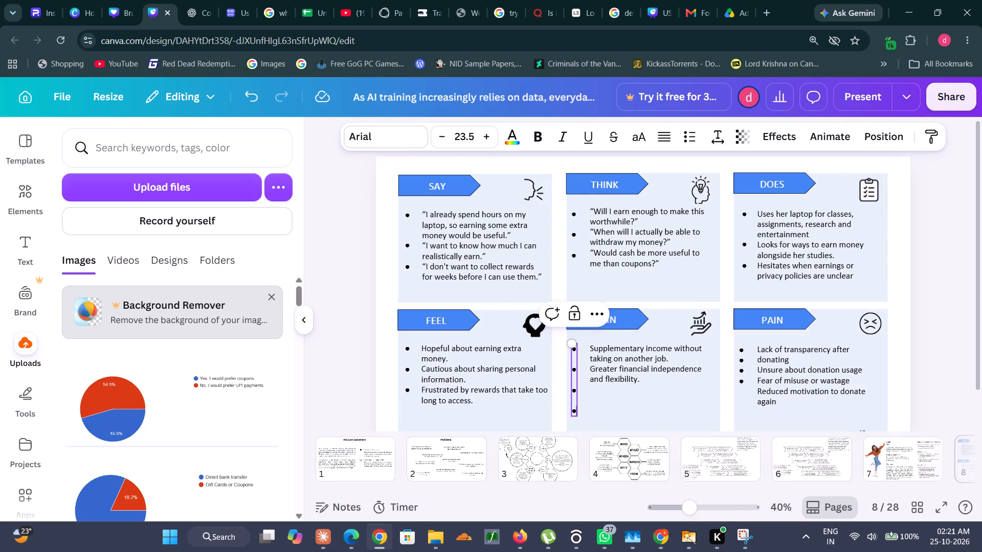
pyautogui.press('BackSpace')
pyautogui.press('BackSpace')
pyautogui.press('BackSpace')
pyautogui.click(646, 416)
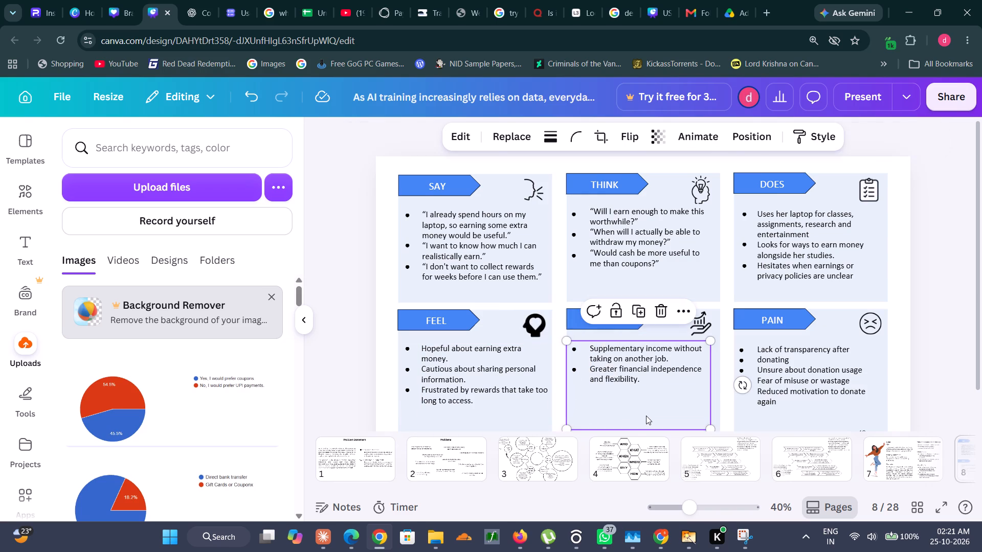
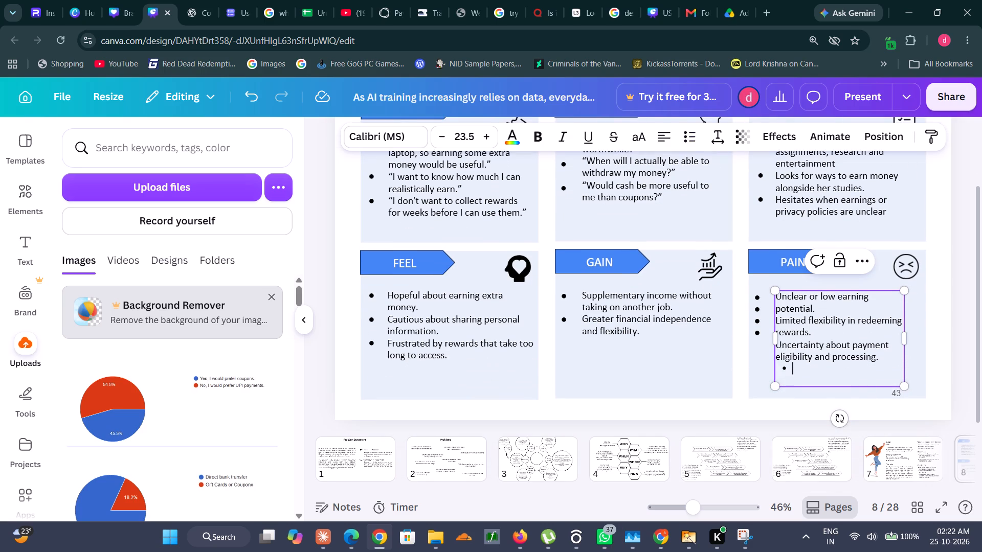
pyautogui.press('BackSpace')
# Delete the misaligned column of bullet dots beside the PAIN box's text.
pyautogui.click(760, 332)
pyautogui.press('BackSpace')
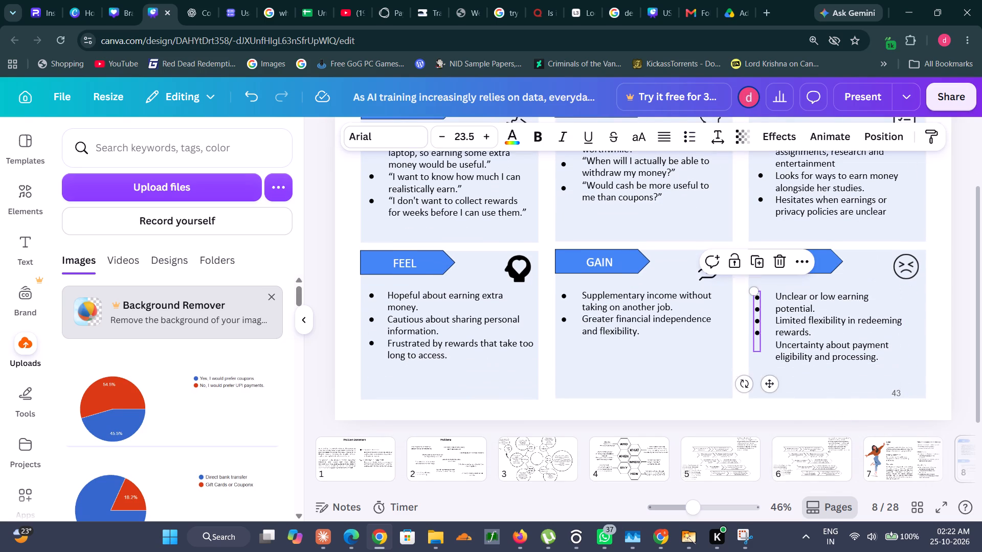
# Duplicate the FEEL box's three bullet dots into the PAIN box, aligning them with the first lines of its three statements.
pyautogui.click(370, 296)
pyautogui.keyDown('shift'); pyautogui.click(371, 320); pyautogui.keyUp('shift')
pyautogui.keyDown('shift'); pyautogui.click(370, 342); pyautogui.keyUp('shift')
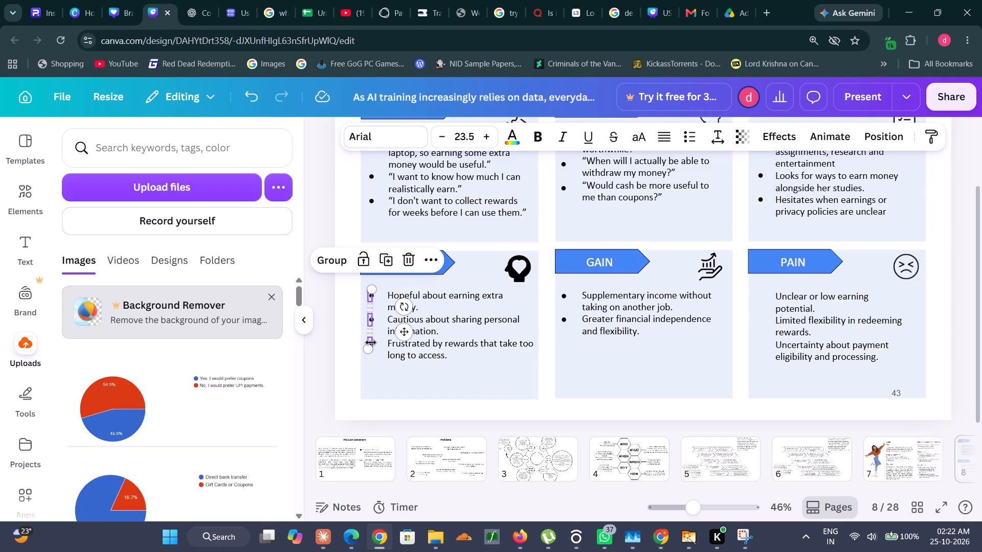
pyautogui.keyDown('alt'); pyautogui.moveTo(403, 332); pyautogui.dragTo(719, 340); pyautogui.keyUp('alt')
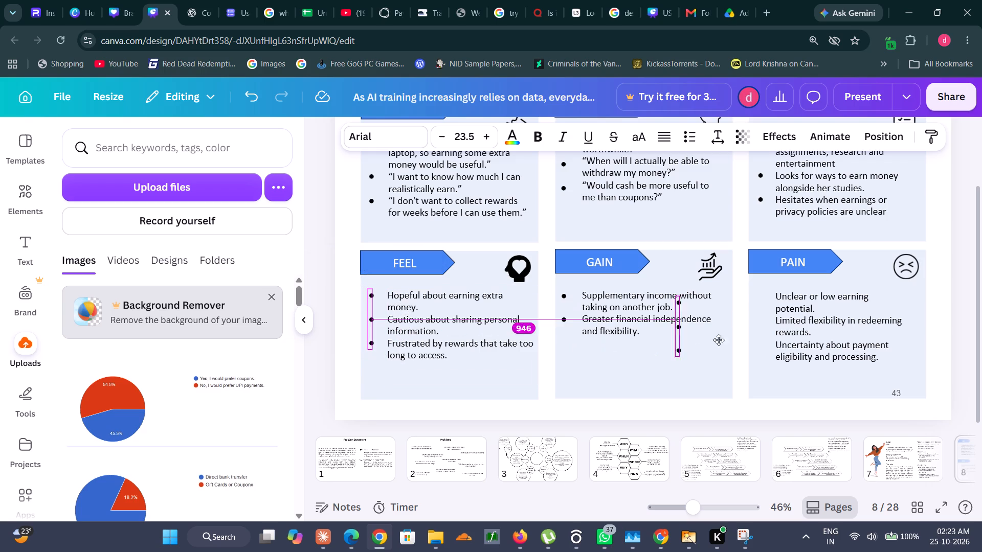
pyautogui.keyDown('alt'); pyautogui.moveTo(719, 340); pyautogui.dragTo(793, 334); pyautogui.keyUp('alt')
pyautogui.click(957, 335)
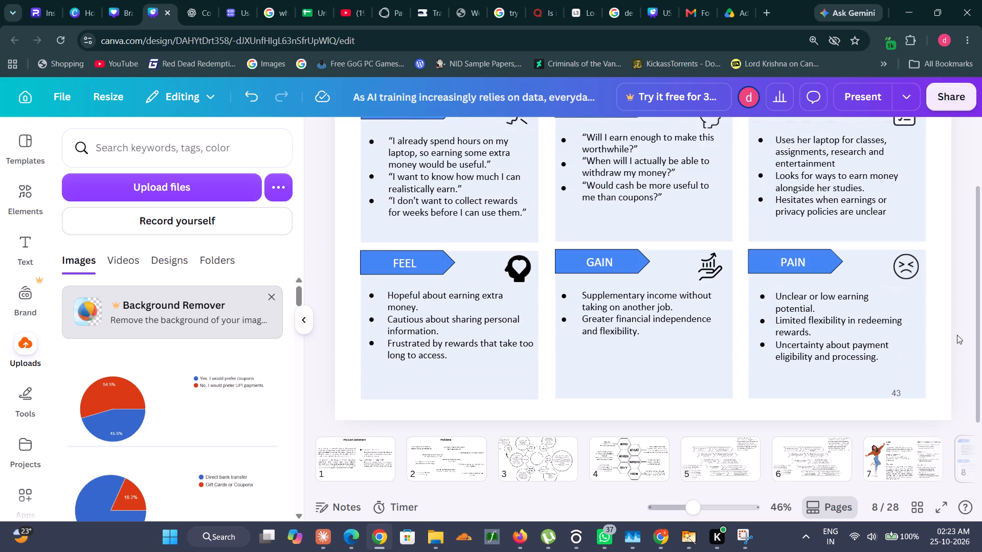
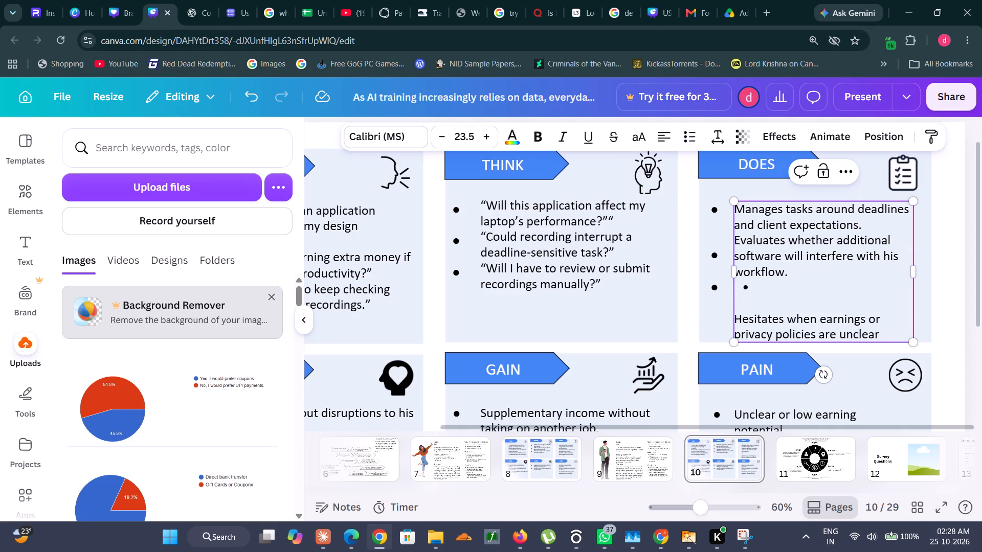
pyautogui.click(764, 287)
pyautogui.press('BackSpace')
# In the second DOES statement, change "interfere" to "mess" and "workflow" to "projects".
pyautogui.doubleClick(815, 253)
pyautogui.doubleClick(817, 253)
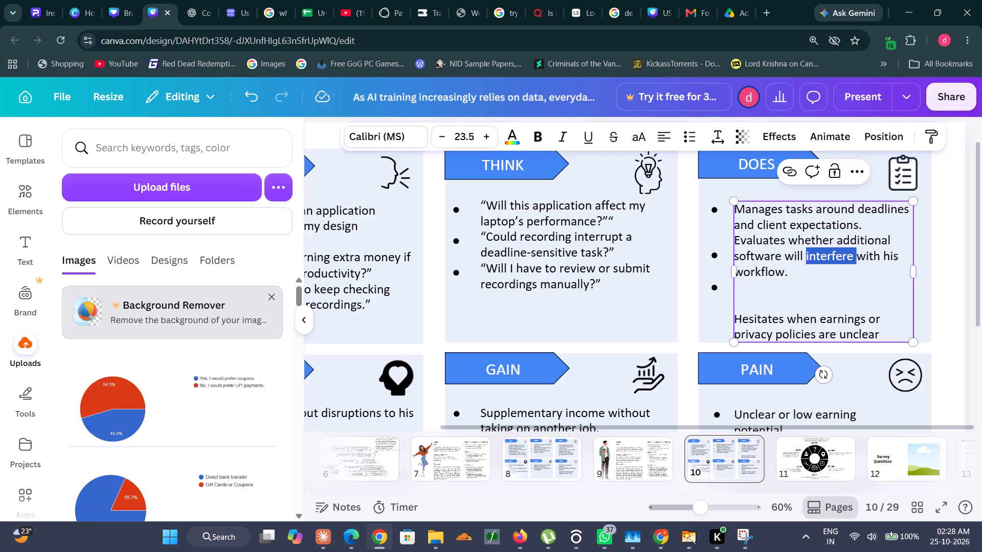
pyautogui.press('m')
pyautogui.write('ess')
pyautogui.press('space')
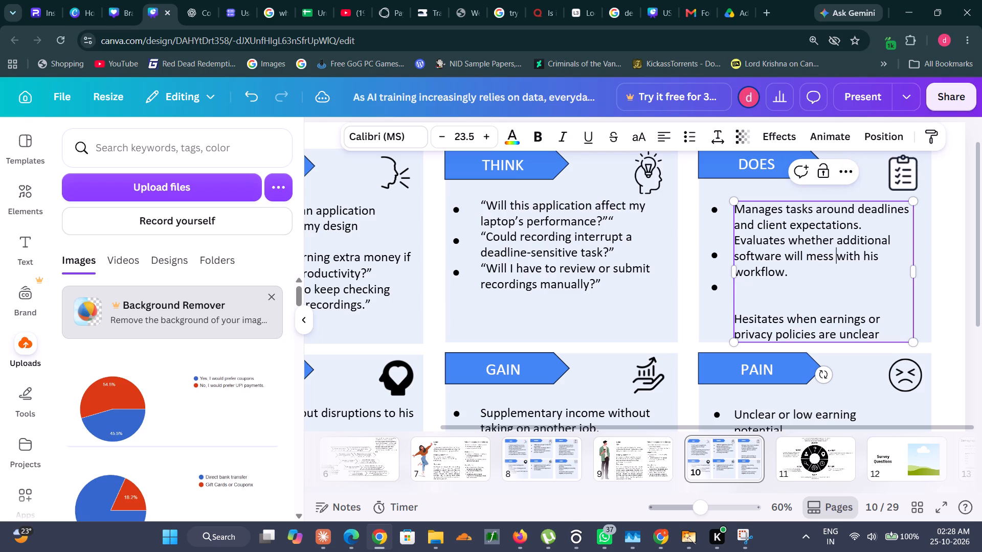
pyautogui.doubleClick(761, 270)
pyautogui.write('projects')
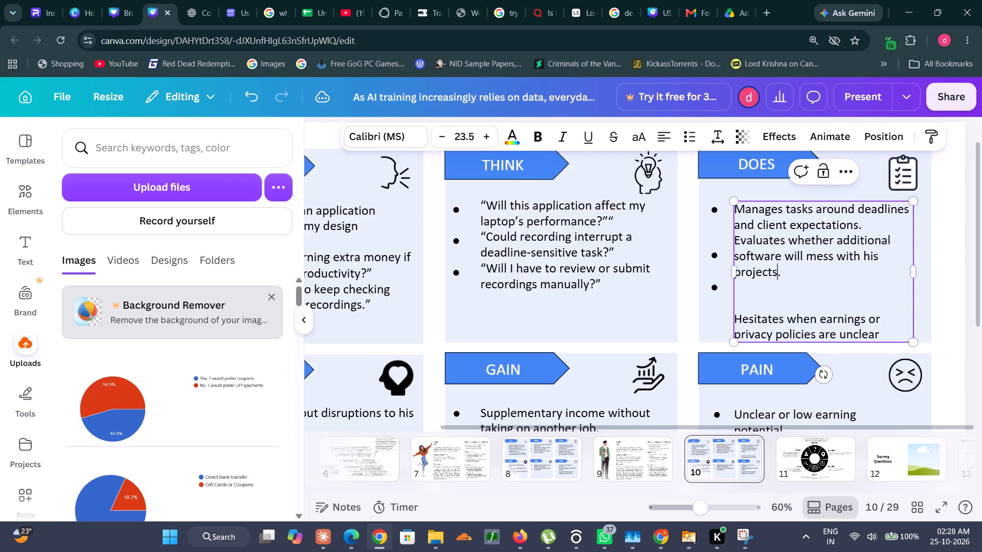
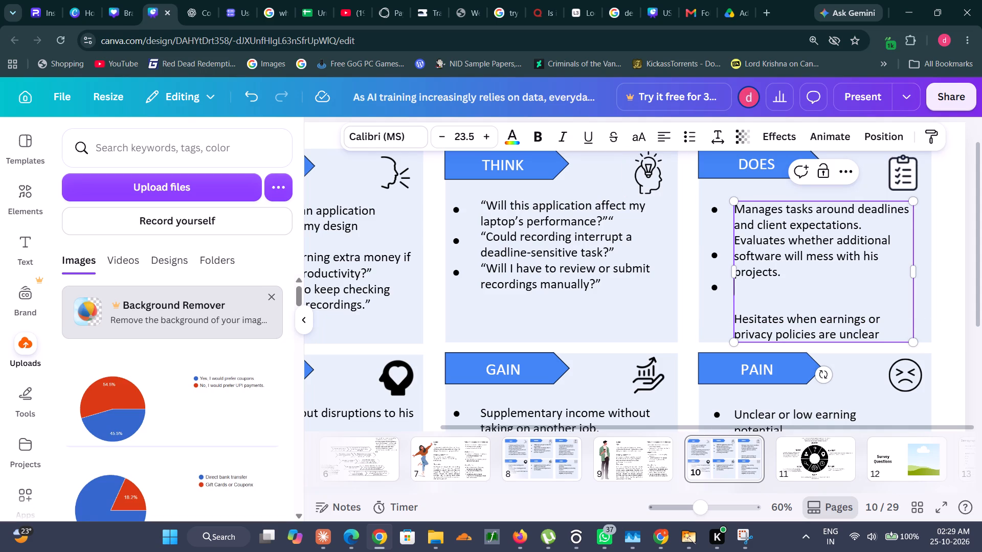
# Add "Is likely to stop using software if it consistently disrupts his work." from ChatGPT as the third DOES statement, without a blank line above it.
pyautogui.press('Return')
pyautogui.hotkey('ctrl', 'c')
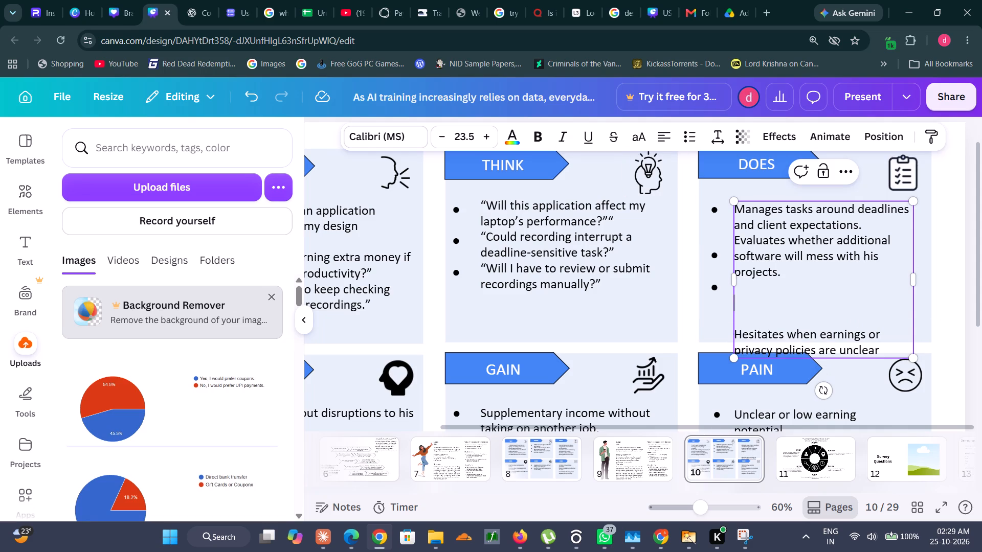
pyautogui.hotkey('ctrl', 'v')
pyautogui.click(176, 0)
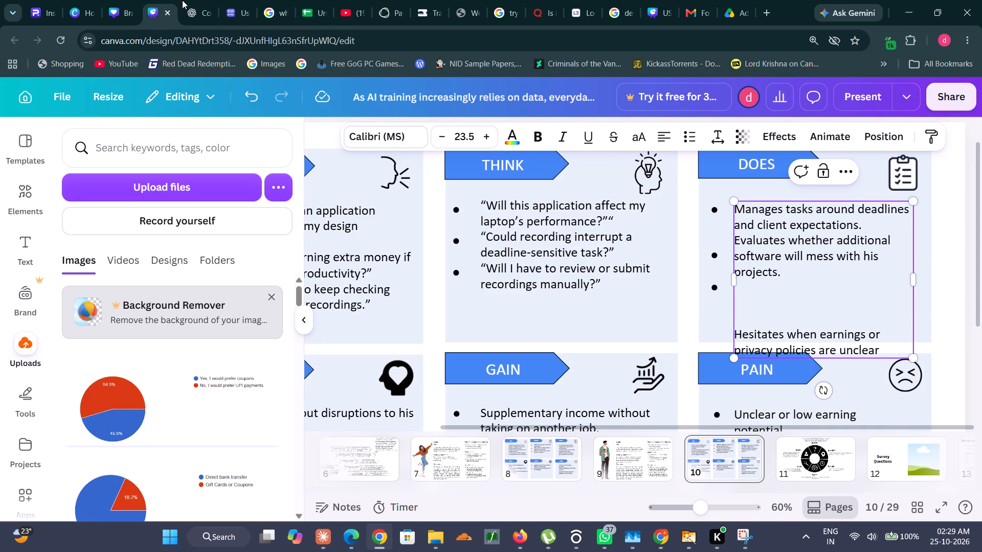
pyautogui.click(183, 0)
pyautogui.hotkey('ctrl', 'c')
pyautogui.hotkey('ctrl', 'c')
pyautogui.click(171, 0)
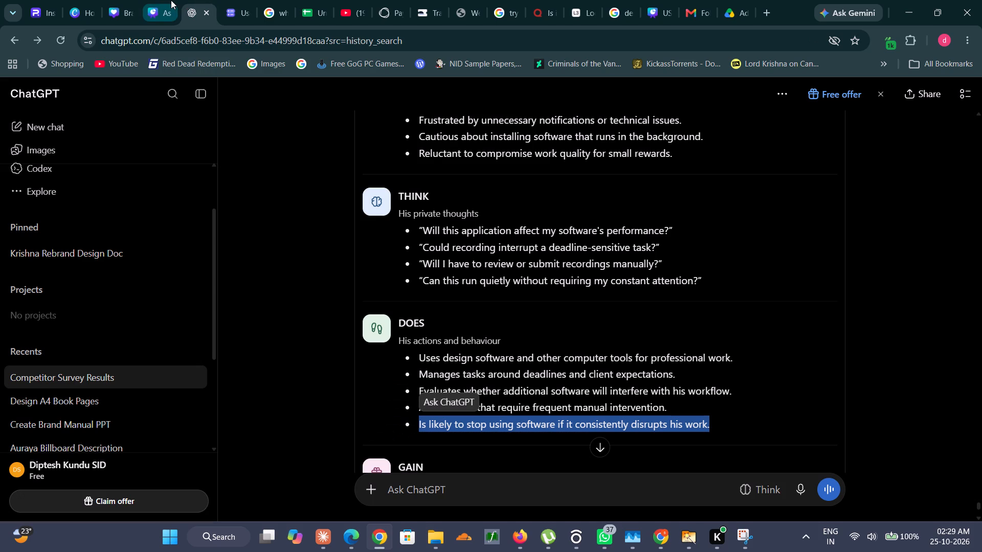
pyautogui.hotkey('ctrl', 'v')
pyautogui.click(743, 300)
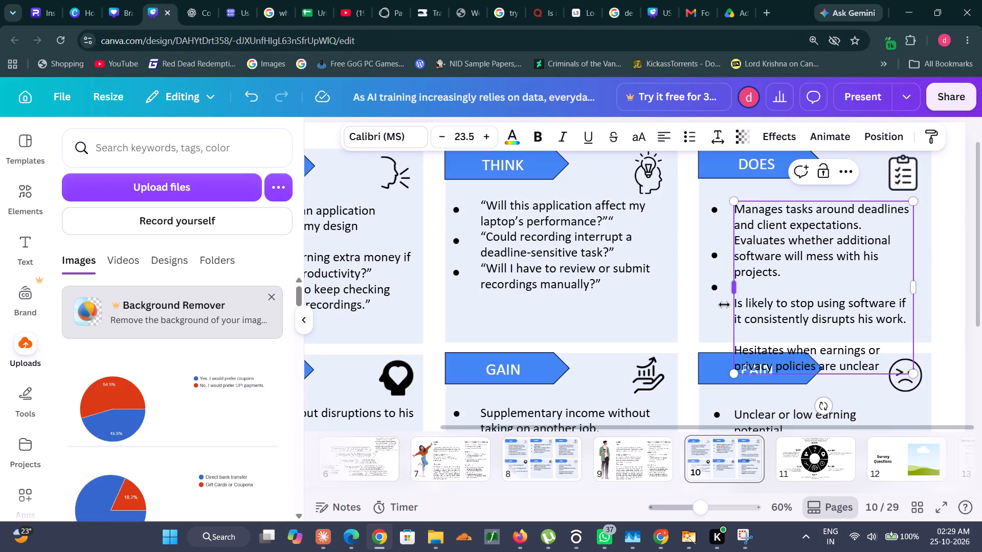
pyautogui.press('Left')
pyautogui.press('Left')
pyautogui.press('BackSpace')
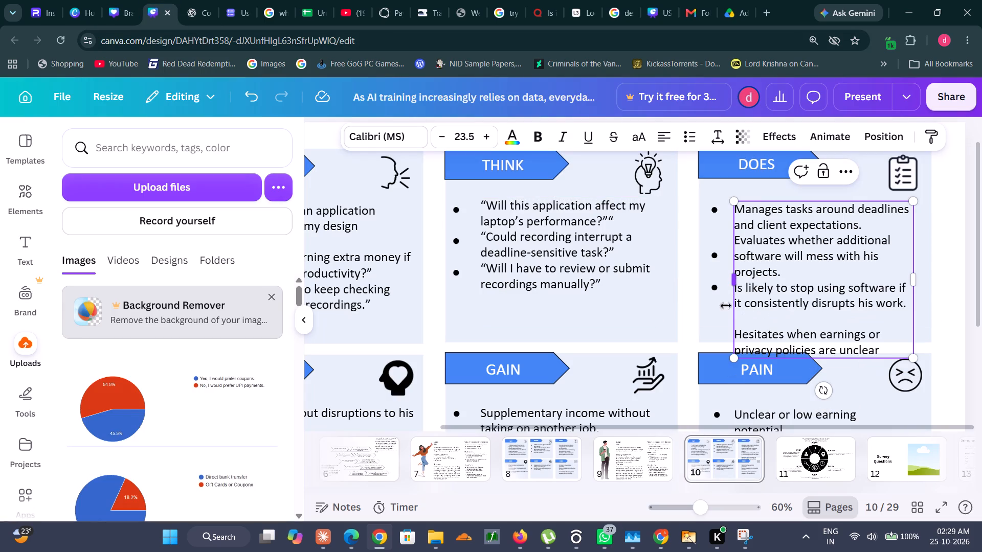
# Delete the leftover "Hesitates when earnings or privacy policies are unclear" statement from the DOES text.
pyautogui.tripleClick(761, 335)
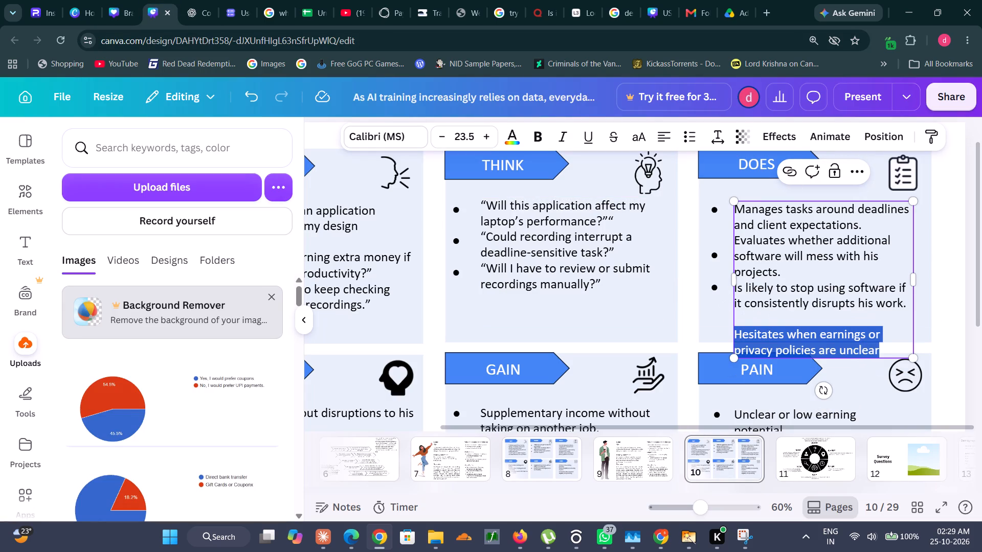
pyautogui.press('BackSpace')
pyautogui.moveTo(926, 257); pyautogui.dragTo(939, 254)
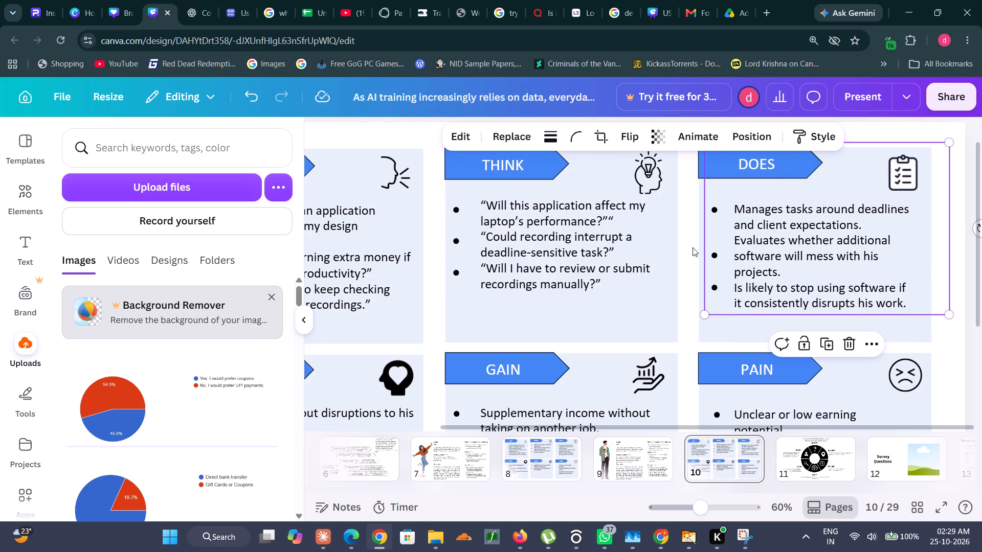
pyautogui.click(975, 259)
pyautogui.click(959, 260)
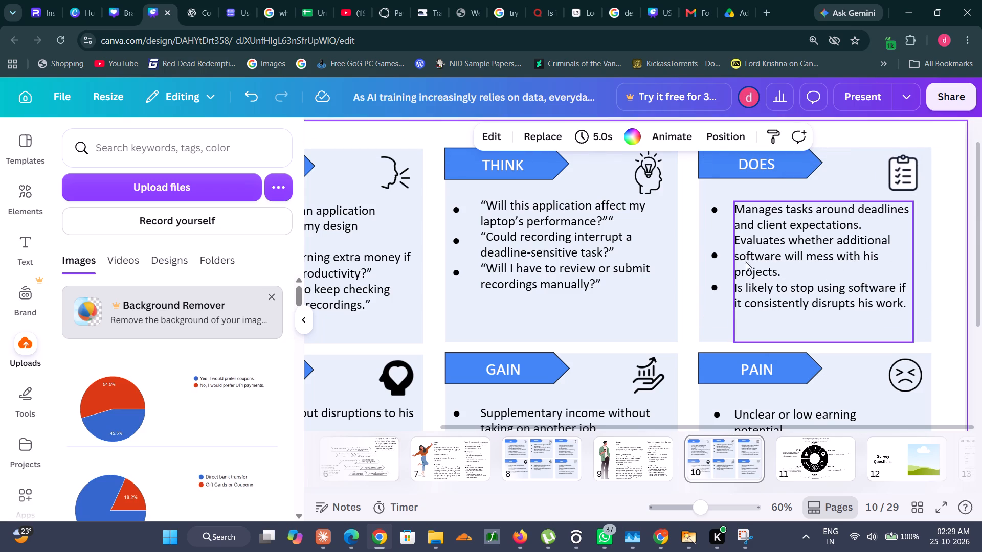
# Move the second DOES bullet dot up to align with the first line of the "Evaluates whether additional software" statement.
pyautogui.click(715, 253)
pyautogui.moveTo(726, 294); pyautogui.dragTo(725, 286)
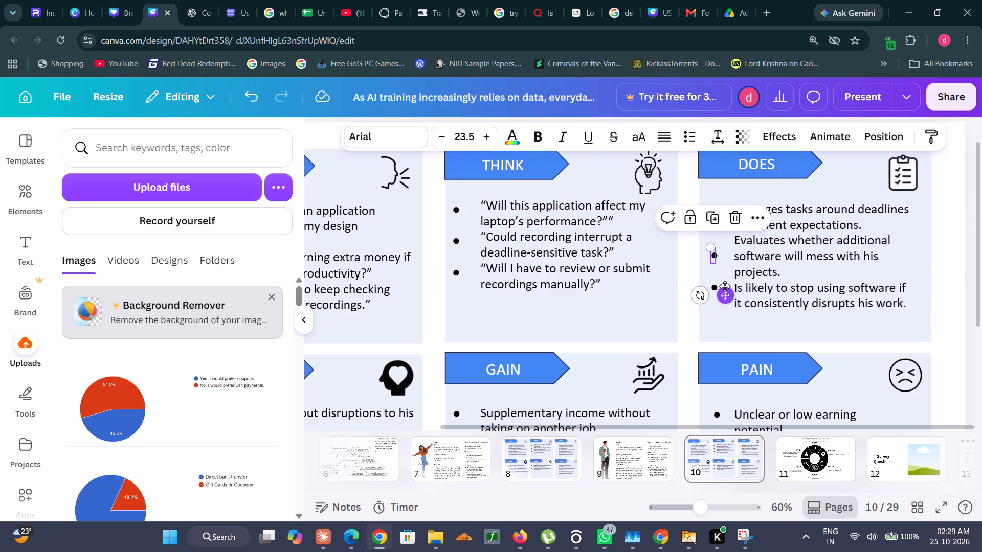
pyautogui.moveTo(725, 286); pyautogui.dragTo(727, 282)
pyautogui.click(981, 293)
pyautogui.click(957, 291)
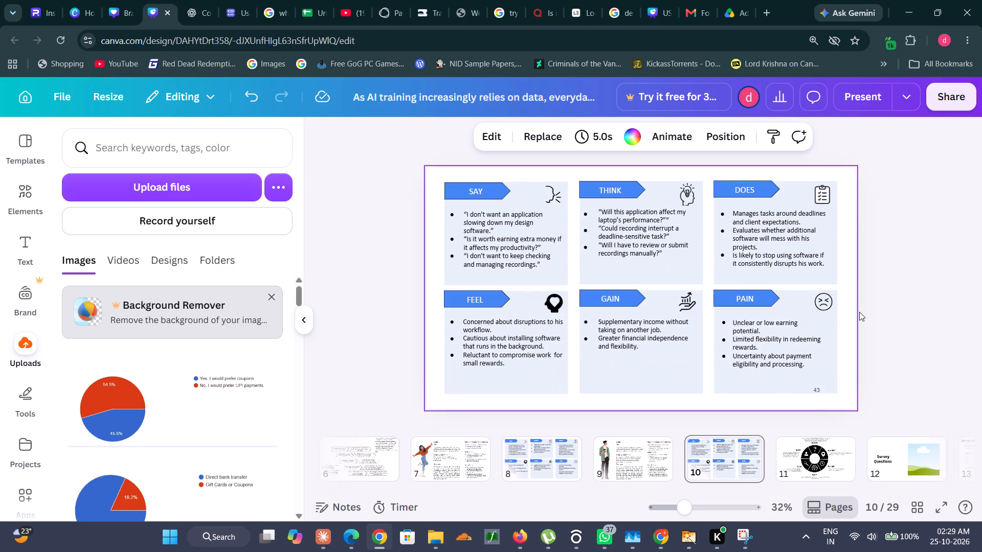
# Look through the presentation's page thumbnails across the interview guide and survey data analysis pages.
pyautogui.hscroll(-7, 825, 456)
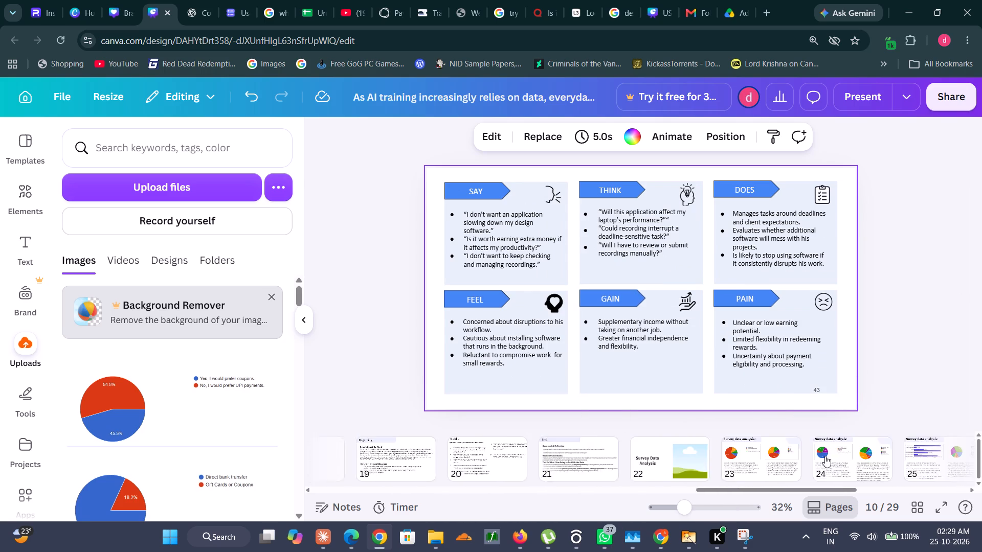
pyautogui.hscroll(-3, 825, 456)
pyautogui.hscroll(4, 825, 456)
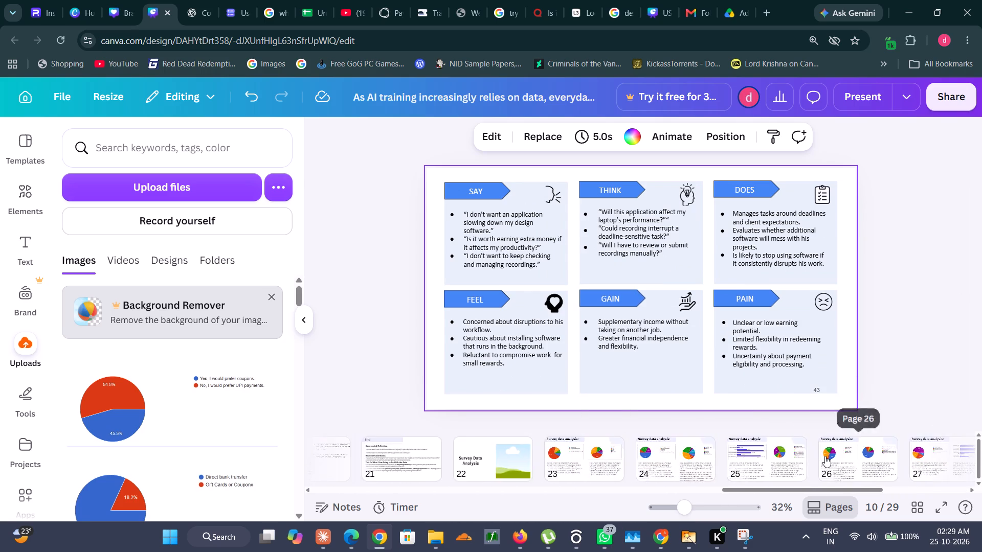
pyautogui.hscroll(4, 825, 456)
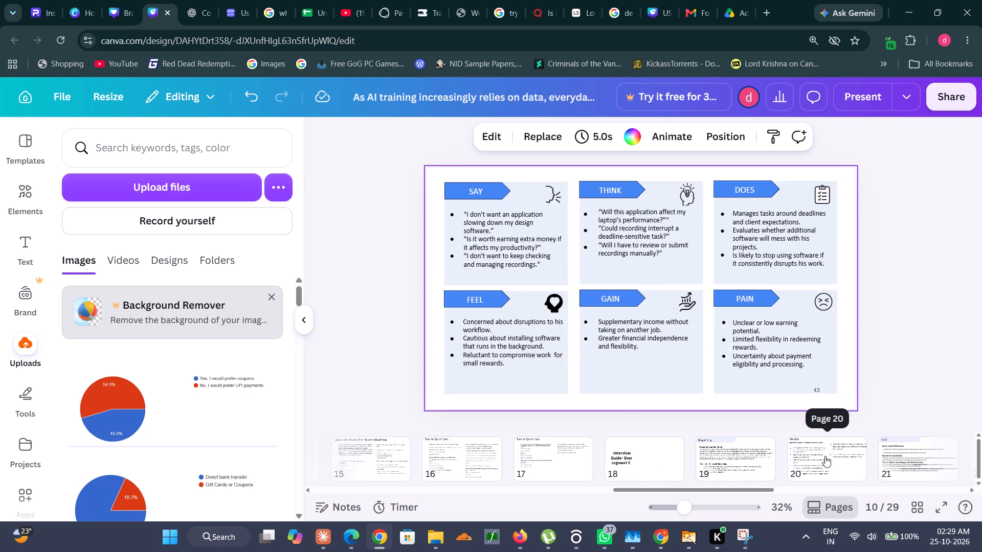
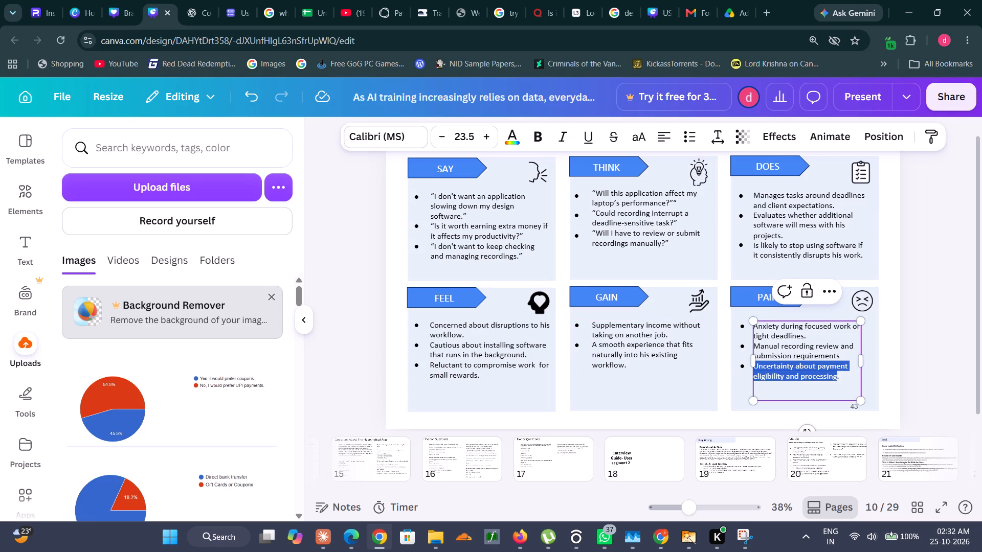
pyautogui.moveTo(813, 372); pyautogui.dragTo(837, 378)
pyautogui.press('Return')
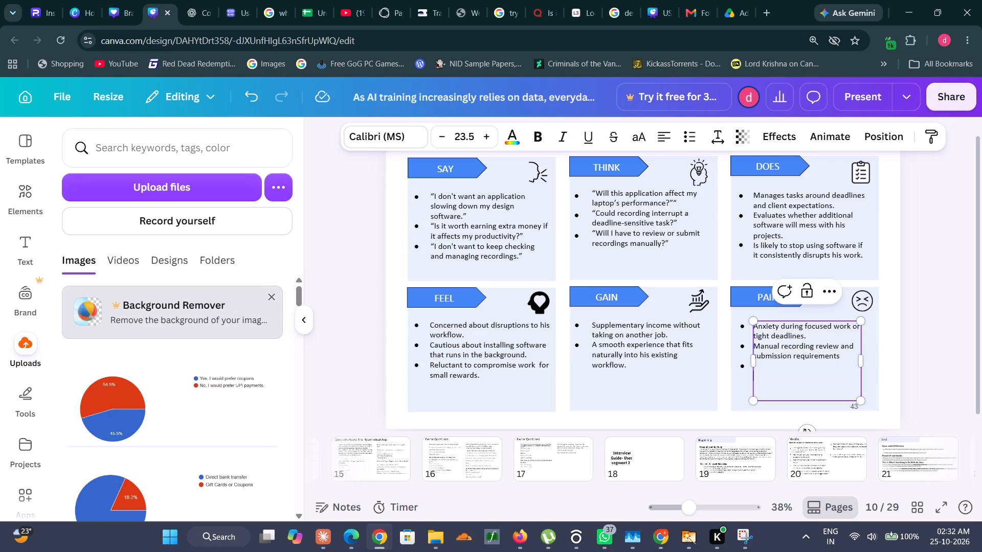
pyautogui.hotkey('ctrl', 'z')
pyautogui.hotkey('ctrl', 'v')
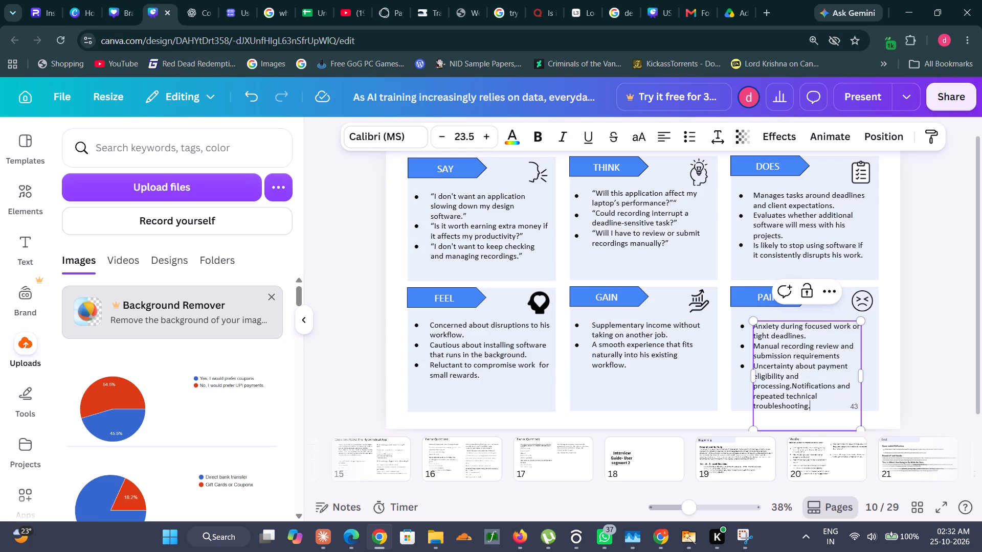
pyautogui.click(912, 356)
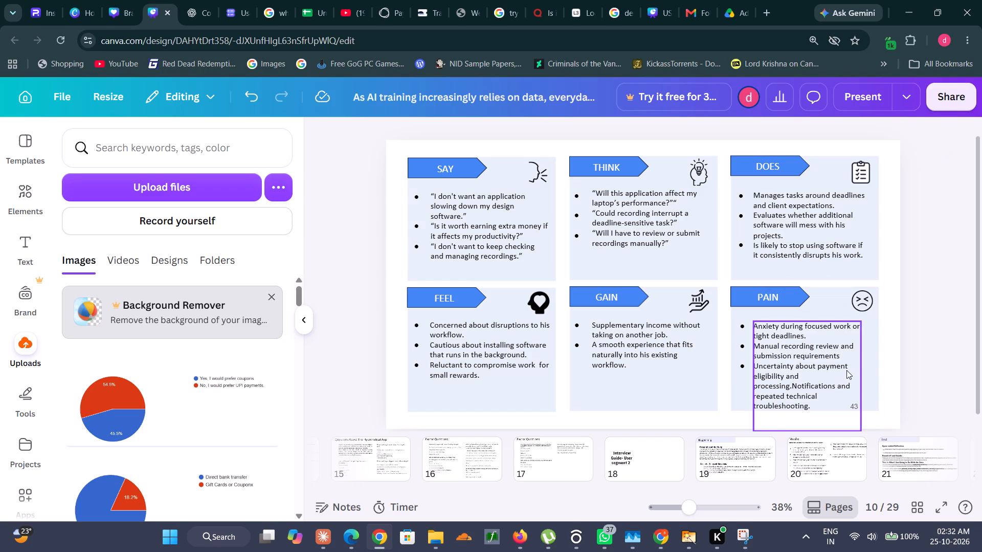
# Delete the old wording "Uncertainty about payment eligibility and processing" in front of the pasted "Notifications" statement in PAIN.
pyautogui.doubleClick(791, 386)
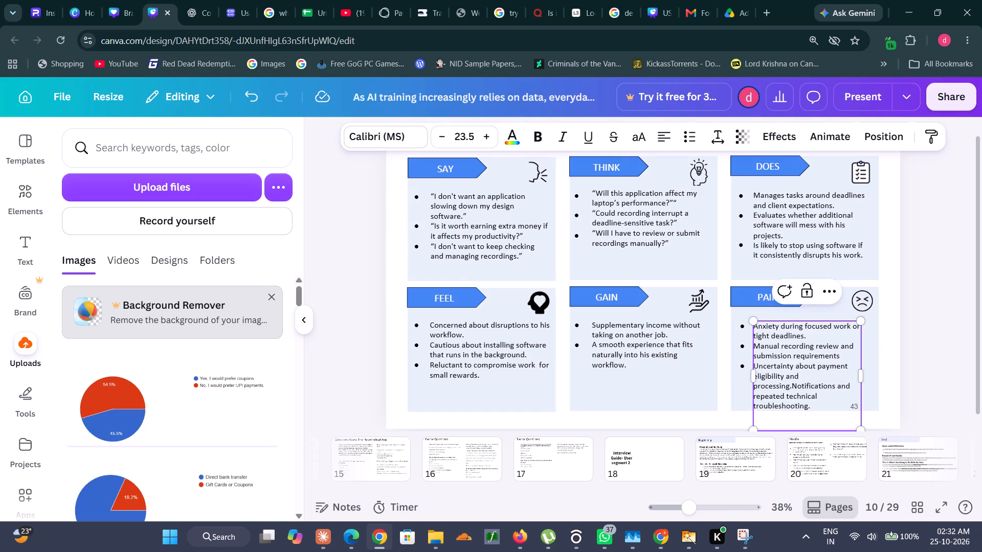
pyautogui.moveTo(789, 387); pyautogui.dragTo(755, 369)
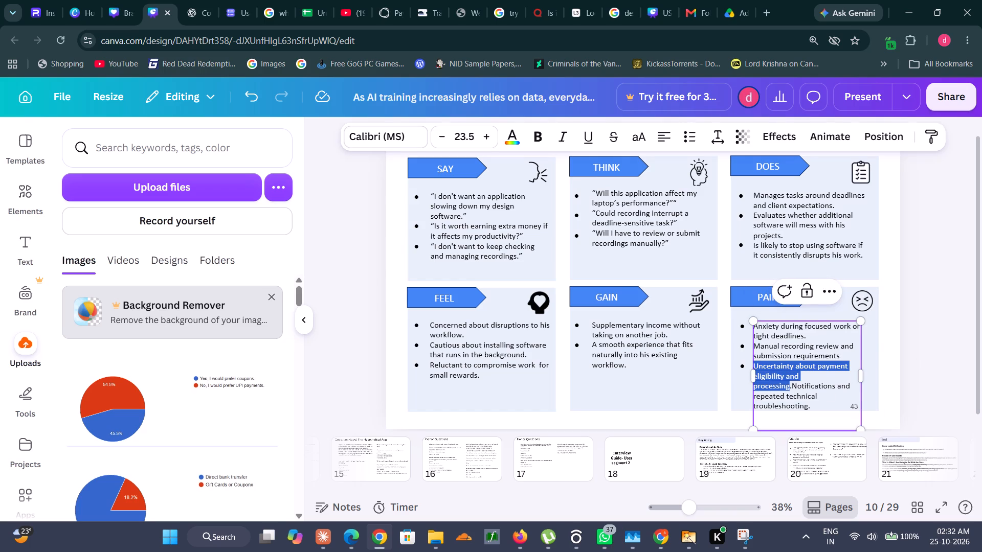
pyautogui.moveTo(755, 369); pyautogui.dragTo(755, 369)
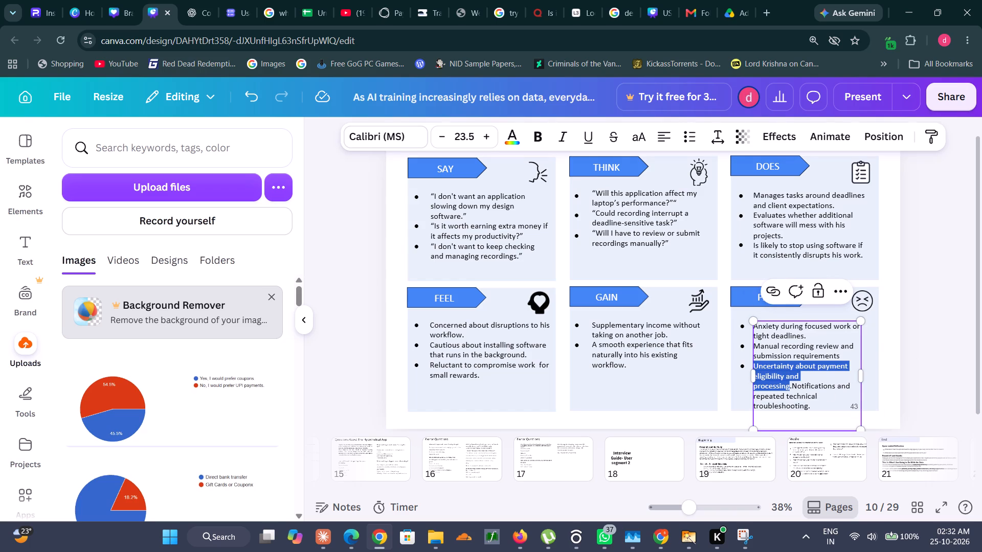
pyautogui.press('BackSpace')
pyautogui.click(948, 347)
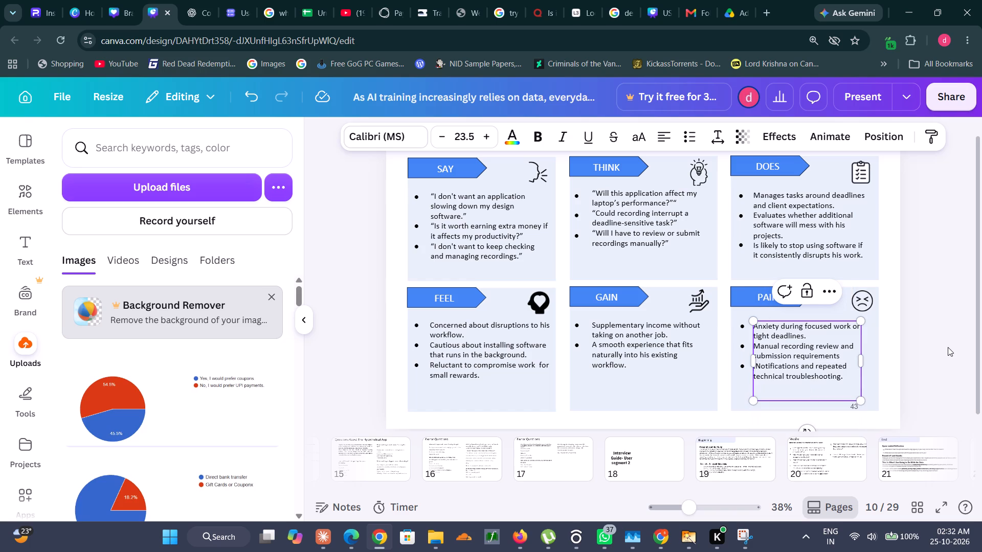